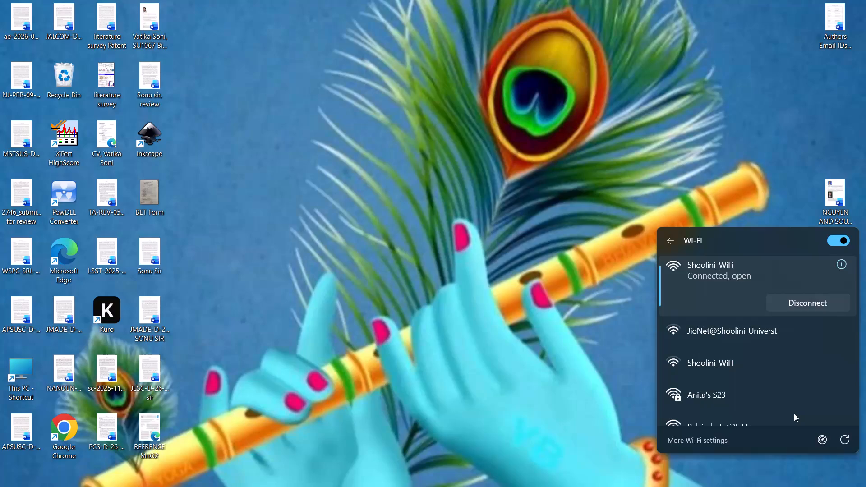
# Dismiss the Wi-Fi network list and open a File Explorer window.
pyautogui.click(581, 442)
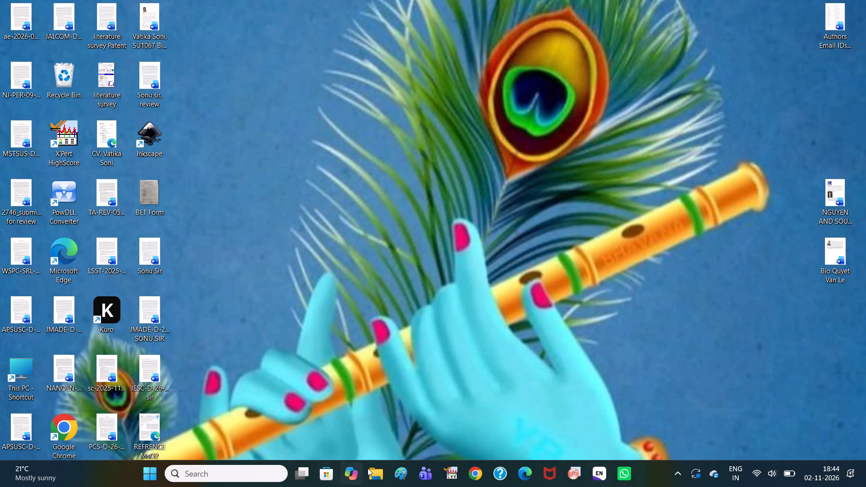
pyautogui.click(381, 470)
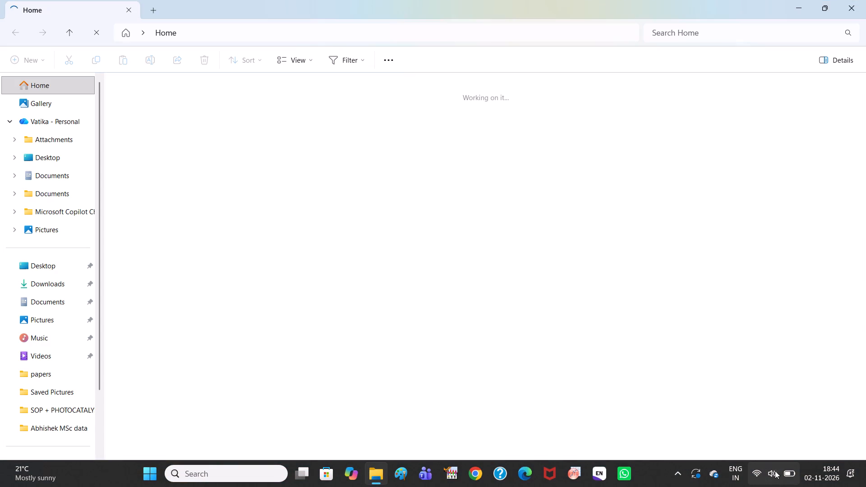
# Toggle the Night light display setting in the system quick settings.
pyautogui.click(789, 472)
pyautogui.click(816, 260)
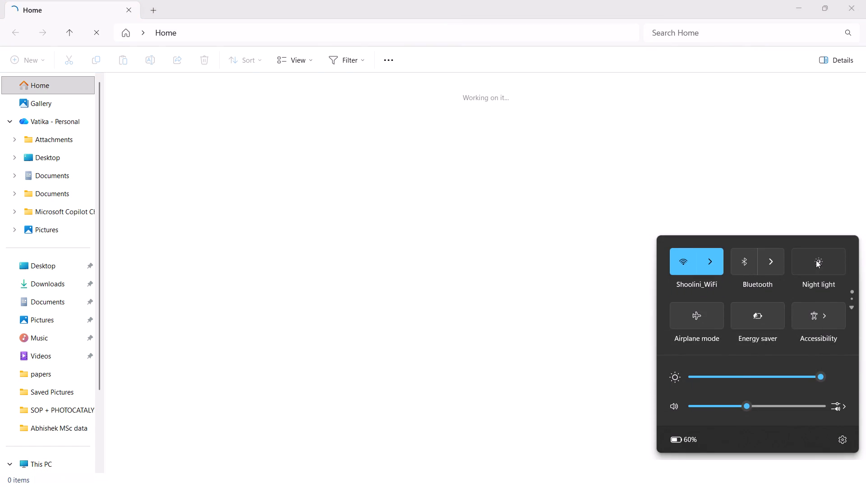
# Open the Word document "SOP Manuscript - 23-10-26" from the papers folder inside SOP + PHOTOCATALYSIS in Downloads.
pyautogui.click(48, 285)
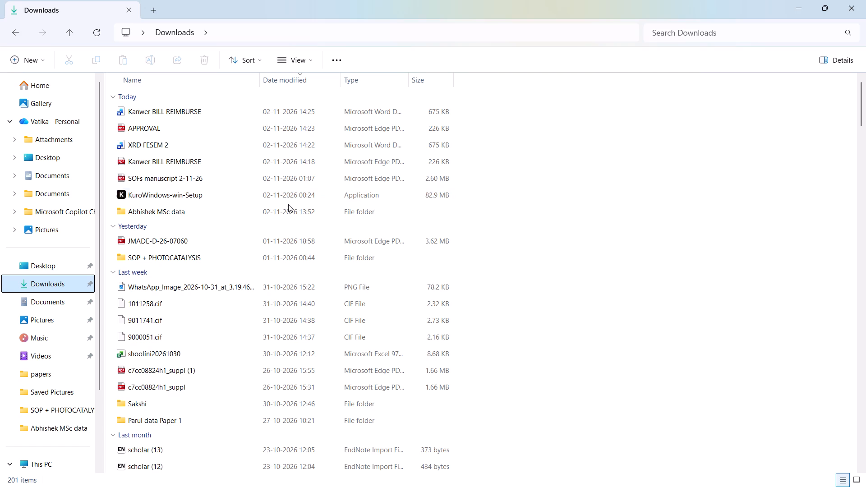
pyautogui.doubleClick(296, 259)
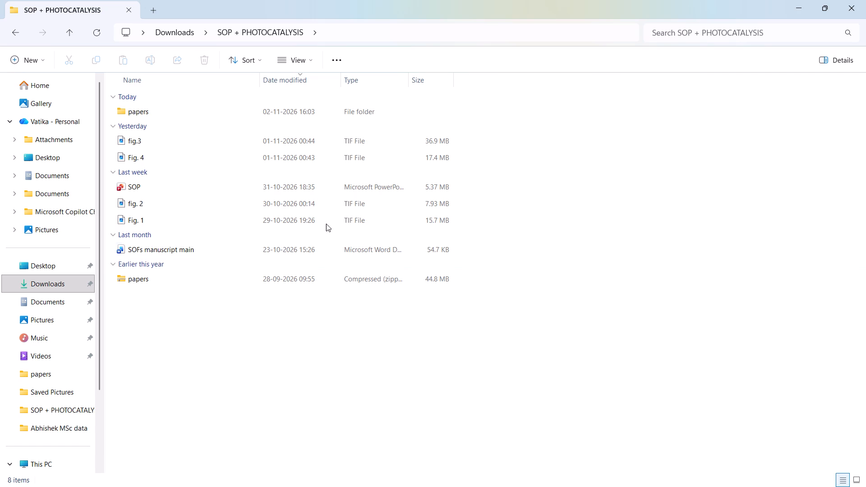
pyautogui.doubleClick(371, 112)
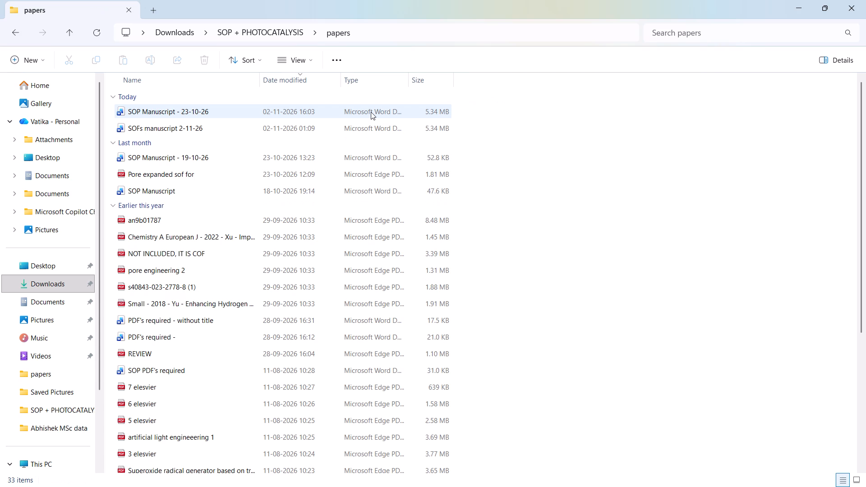
pyautogui.doubleClick(371, 112)
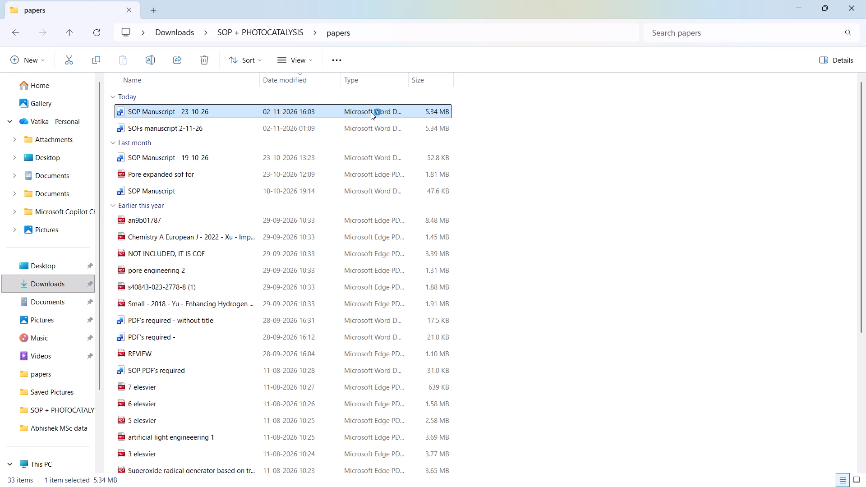
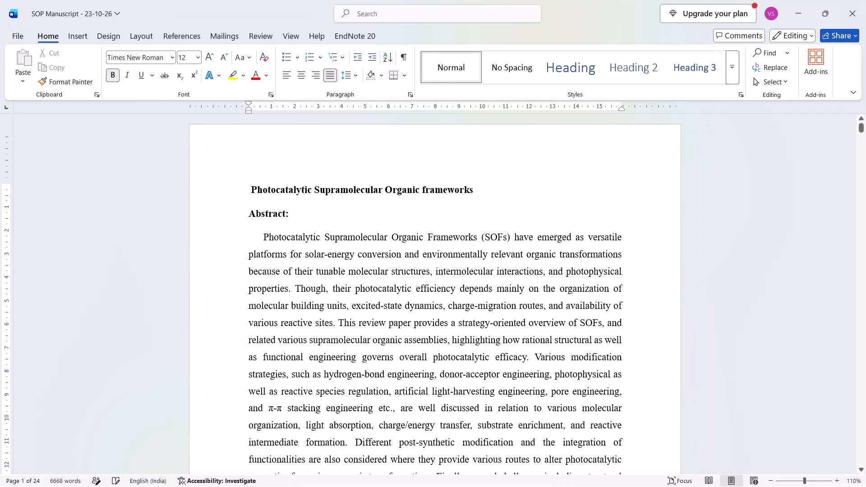
# Look through the manuscript down to the reference list and back up to the framework stability discussion before section 8.2.
pyautogui.scroll(-7, 759, 170)
pyautogui.scroll(-7, 709, 400)
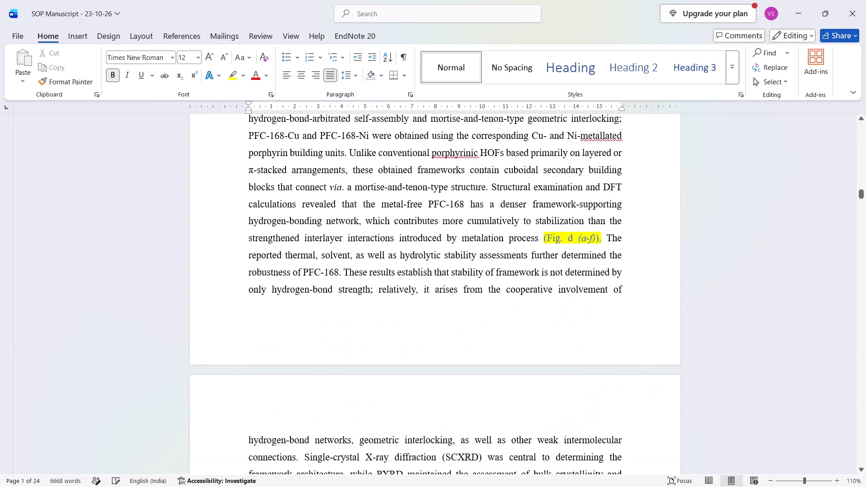
pyautogui.scroll(-8, 732, 326)
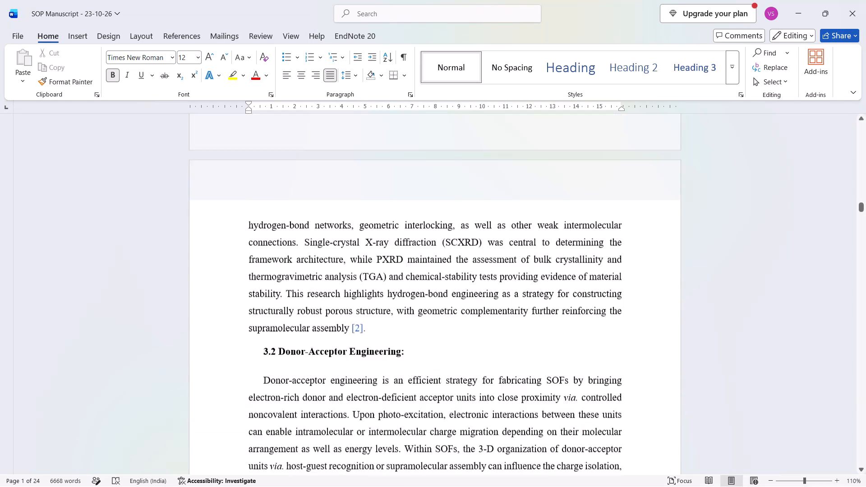
pyautogui.scroll(-18, 732, 326)
pyautogui.scroll(-8, 732, 326)
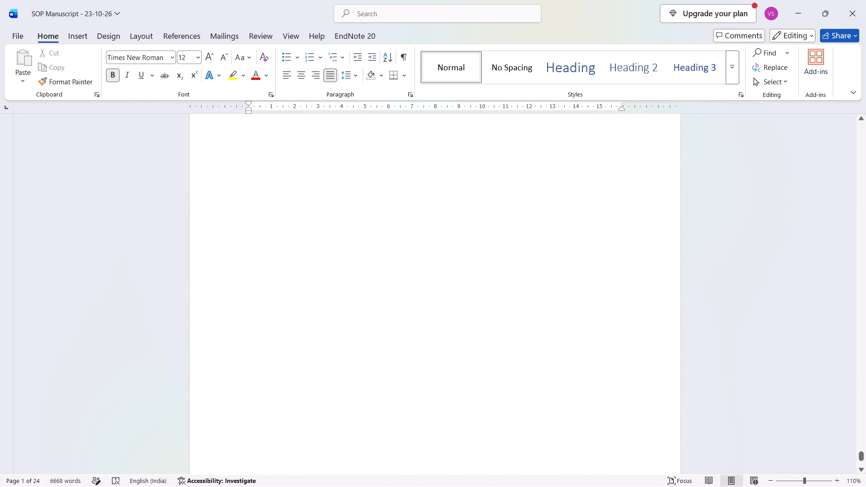
pyautogui.scroll(-3, 732, 326)
pyautogui.scroll(1, 732, 326)
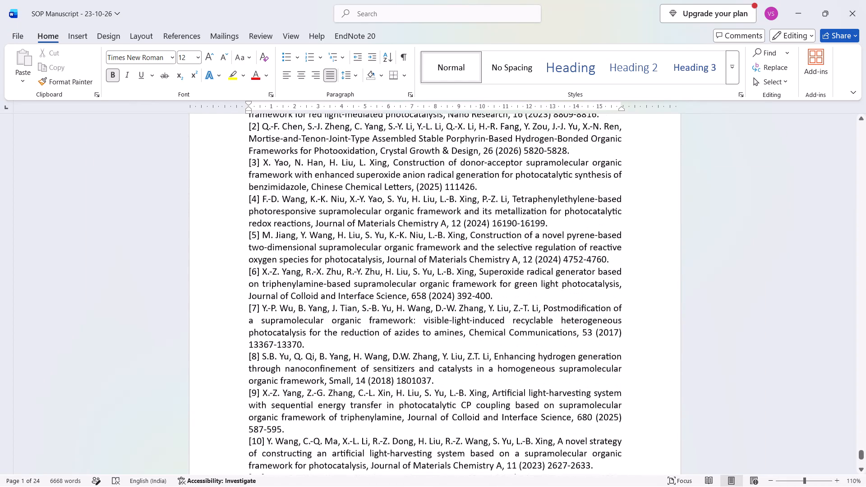
pyautogui.scroll(2, 732, 326)
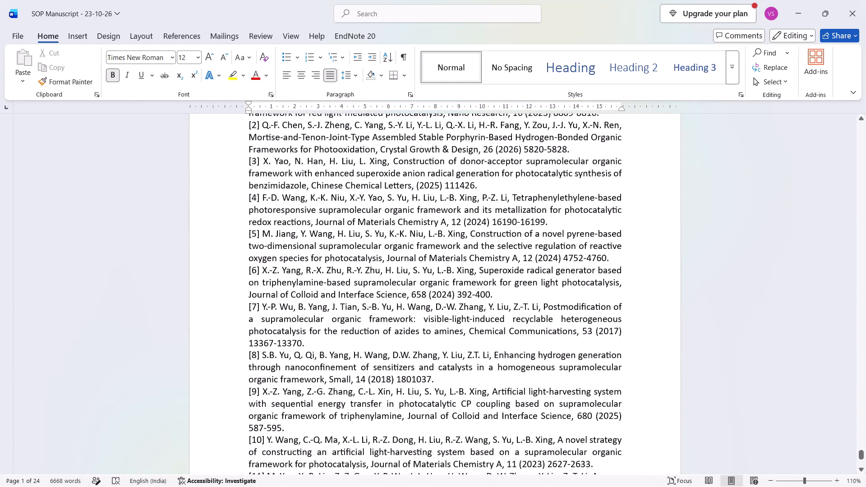
pyautogui.scroll(7, 732, 326)
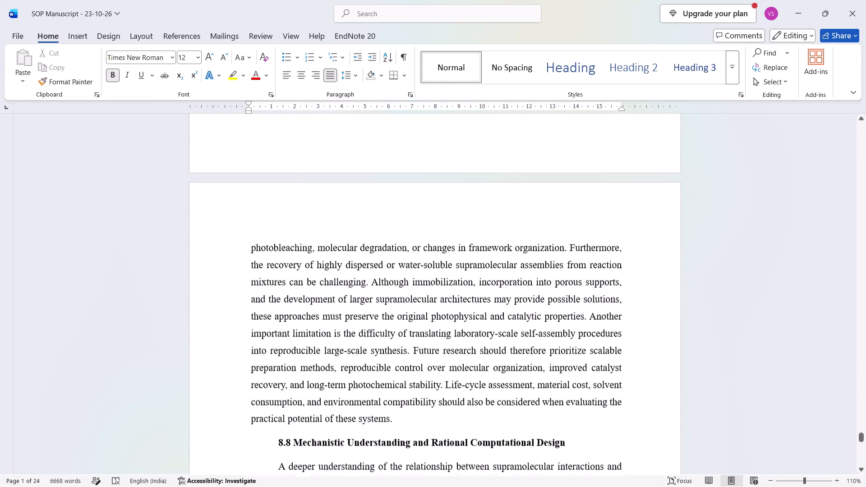
pyautogui.scroll(3, 732, 326)
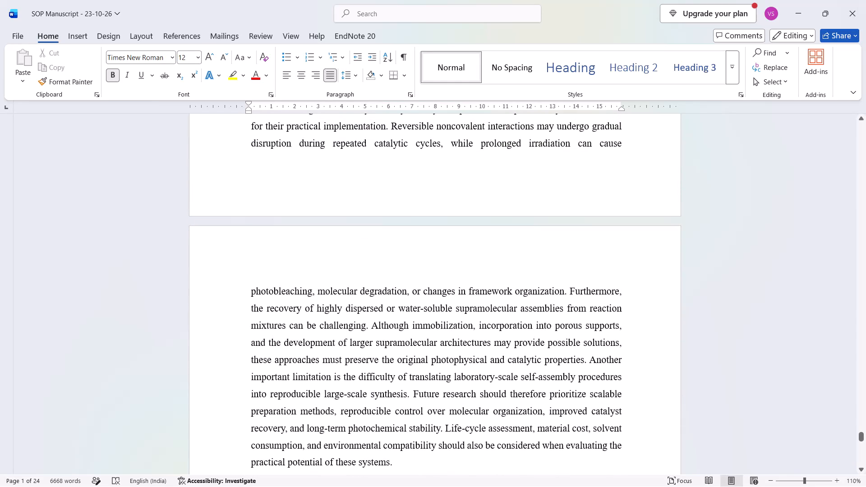
pyautogui.scroll(2, 732, 326)
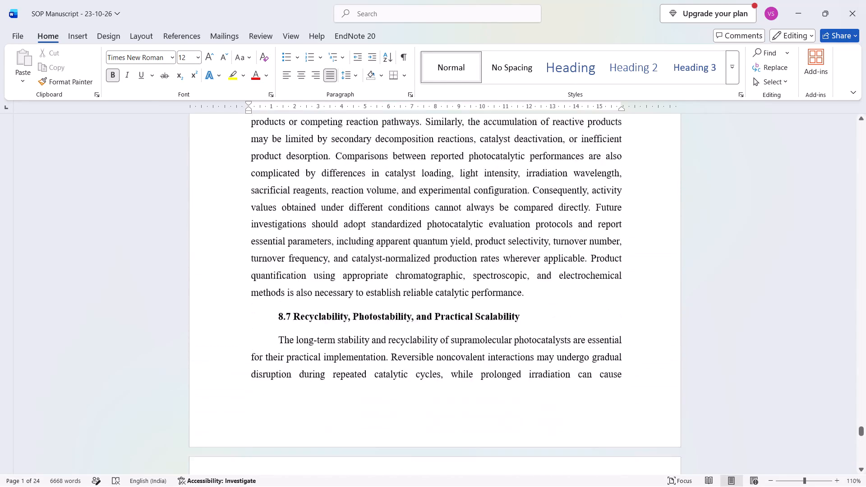
pyautogui.scroll(5, 732, 326)
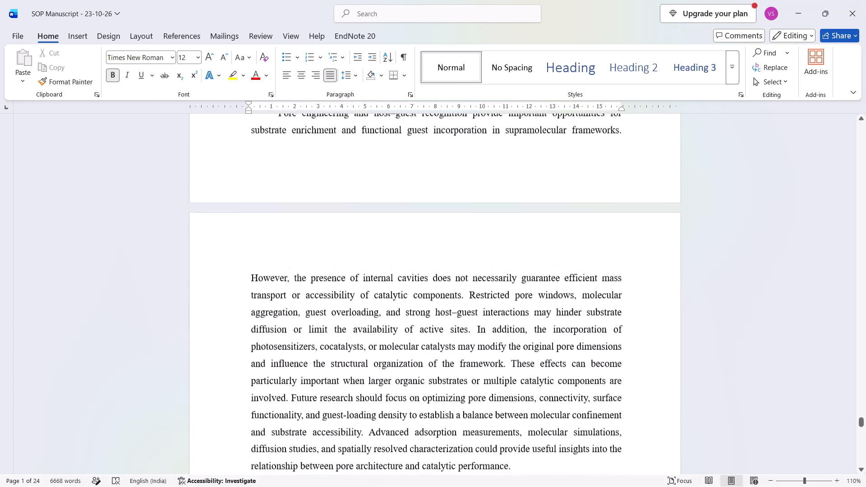
pyautogui.scroll(6, 732, 326)
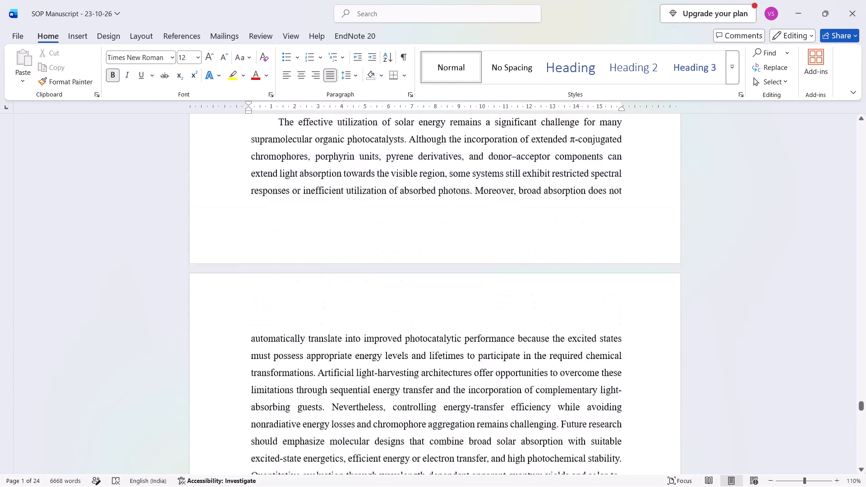
pyautogui.scroll(4, 732, 326)
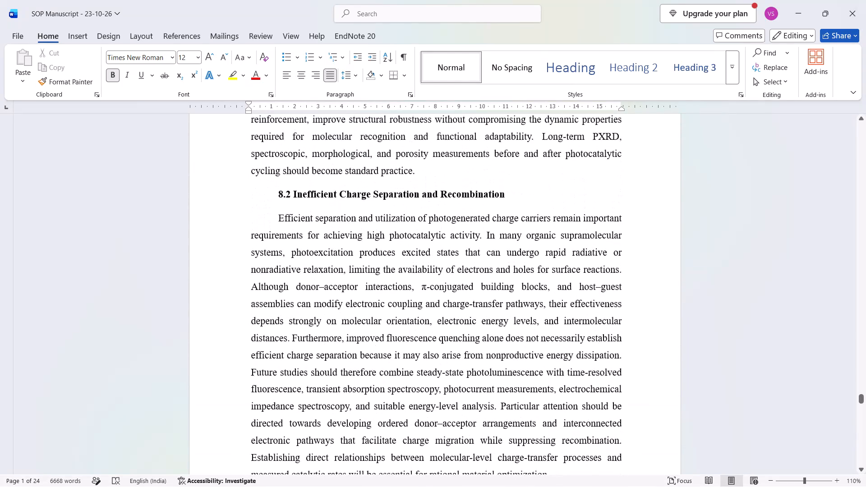
pyautogui.scroll(2, 732, 326)
# Read the paragraphs before section 8.2 on modification strategies and the remaining challenges, including structural integrity of the frameworks.
pyautogui.hscroll(1, 732, 326)
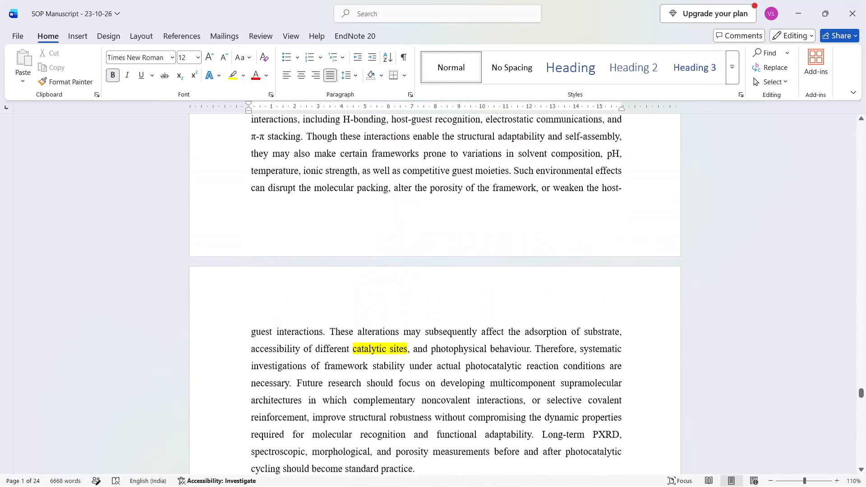
pyautogui.hscroll(3, 732, 326)
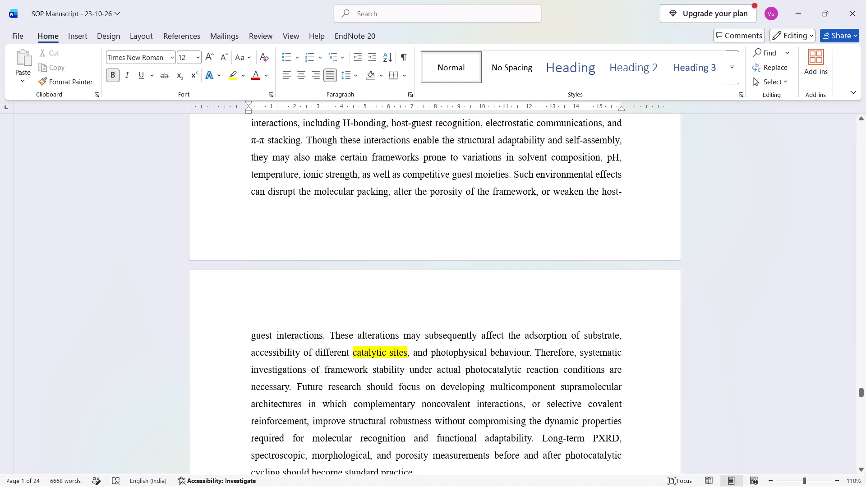
pyautogui.hscroll(3, 732, 326)
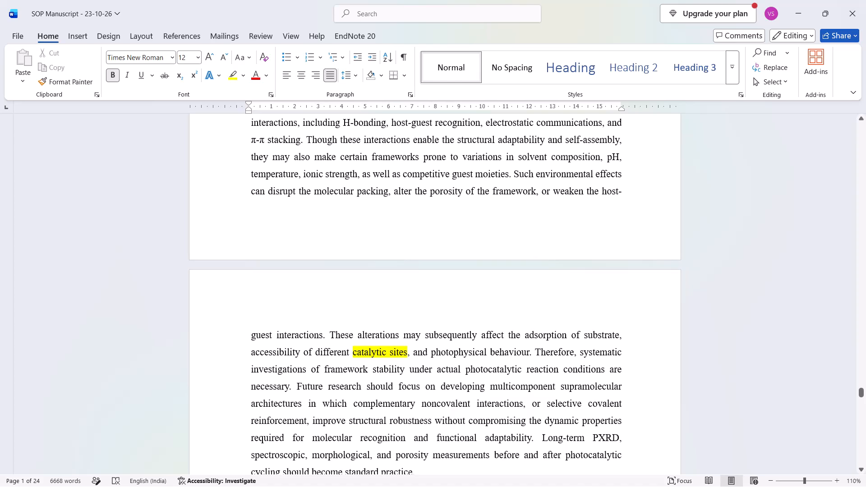
pyautogui.hscroll(3, 732, 326)
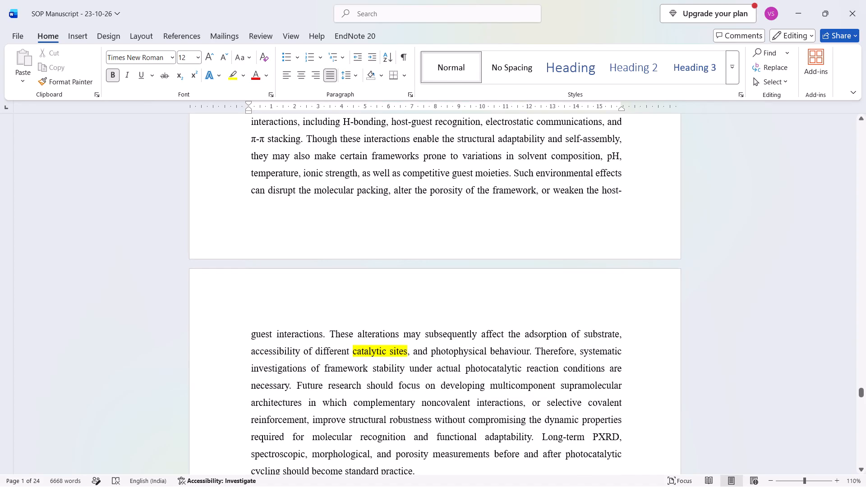
pyautogui.hscroll(5, 732, 326)
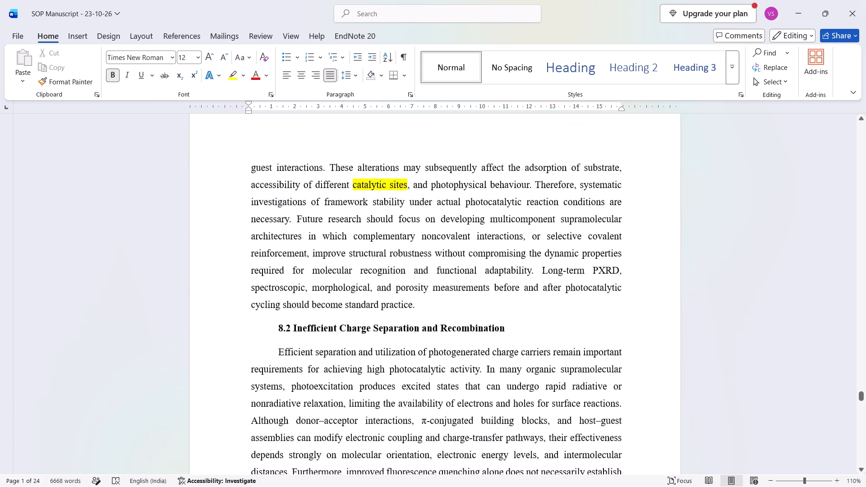
pyautogui.scroll(1, 732, 326)
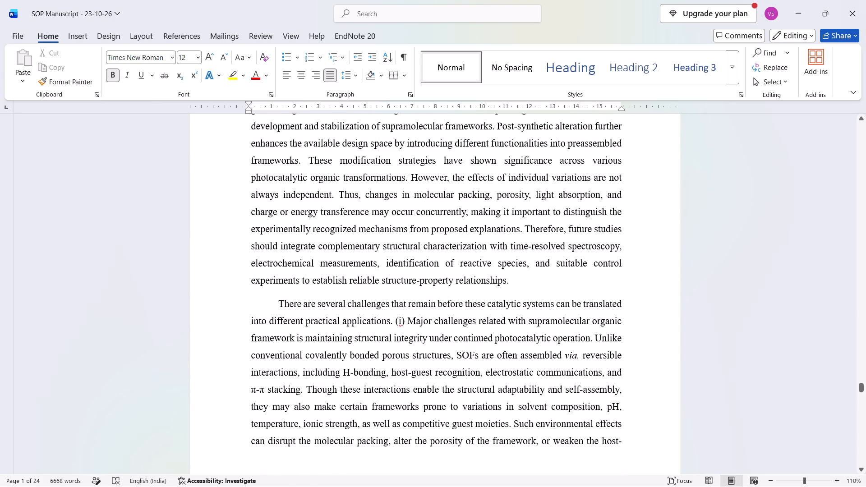
pyautogui.scroll(1, 732, 326)
pyautogui.hscroll(1, 732, 326)
# Remove the yellow highlight from "catalytic sites" in the paragraph just before section 8.2, and save the document.
pyautogui.scroll(-1, 732, 326)
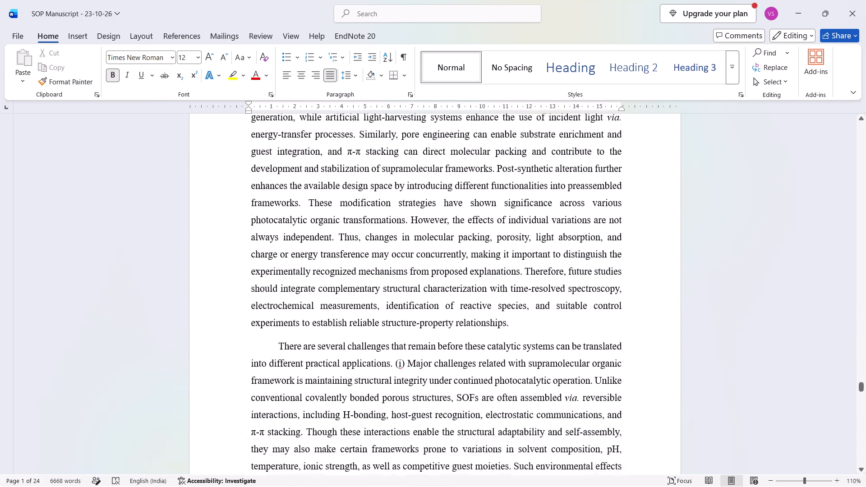
pyautogui.scroll(-4, 732, 326)
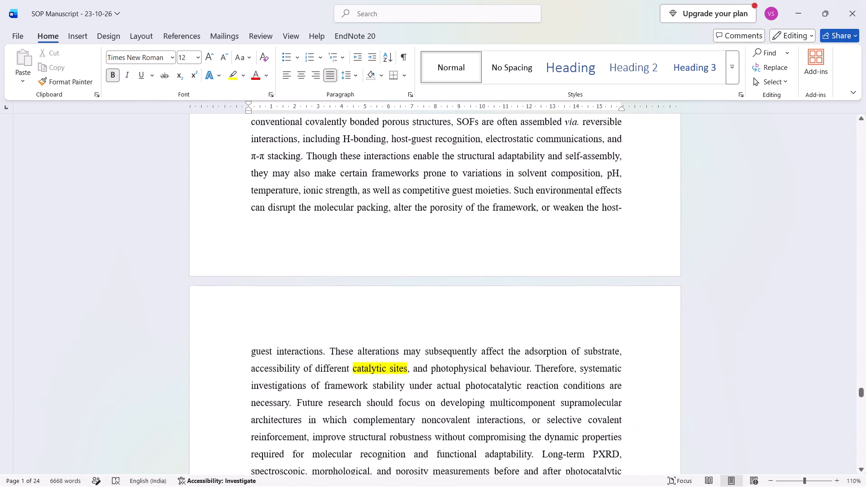
pyautogui.scroll(-3, 732, 326)
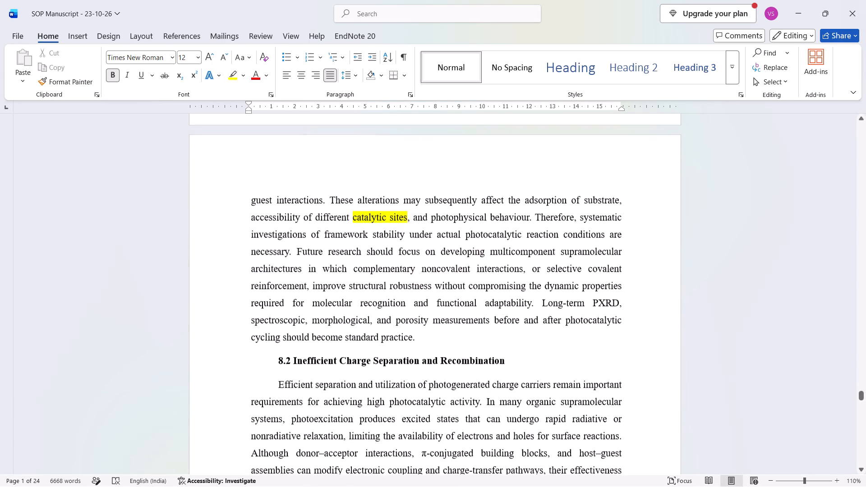
pyautogui.moveTo(405, 219); pyautogui.dragTo(380, 221)
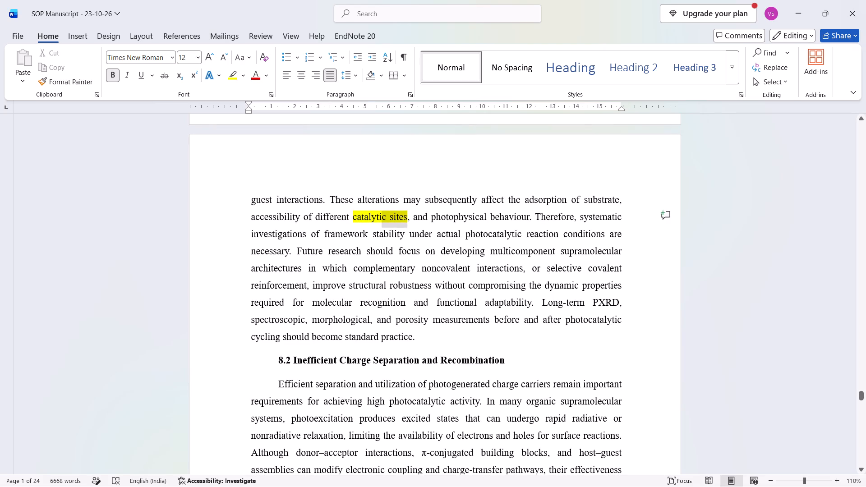
pyautogui.moveTo(380, 221); pyautogui.dragTo(358, 222)
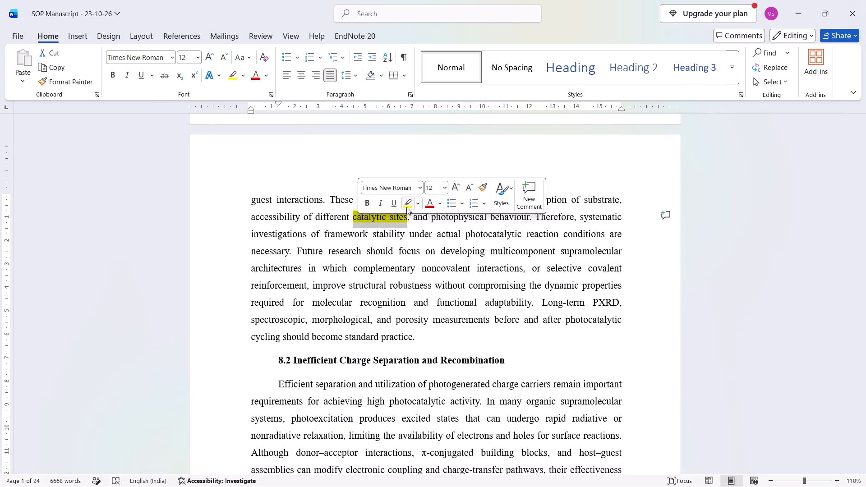
pyautogui.click(406, 207)
pyautogui.click(415, 221)
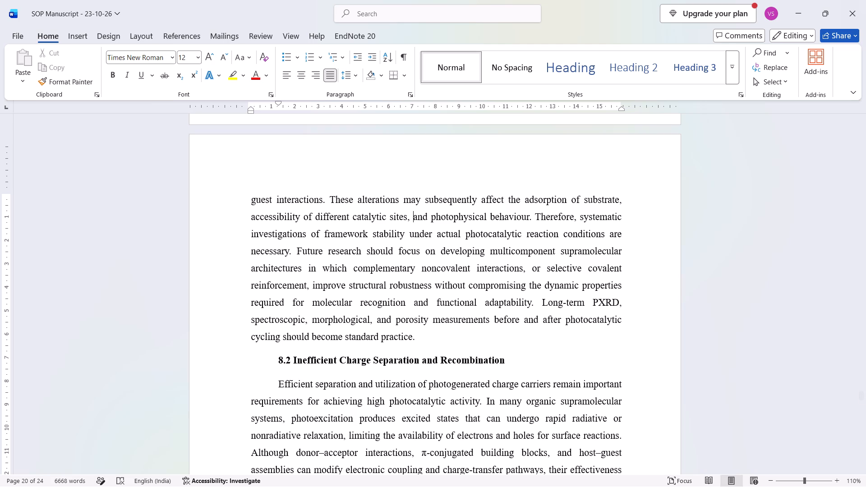
pyautogui.hotkey('ctrl', 's')
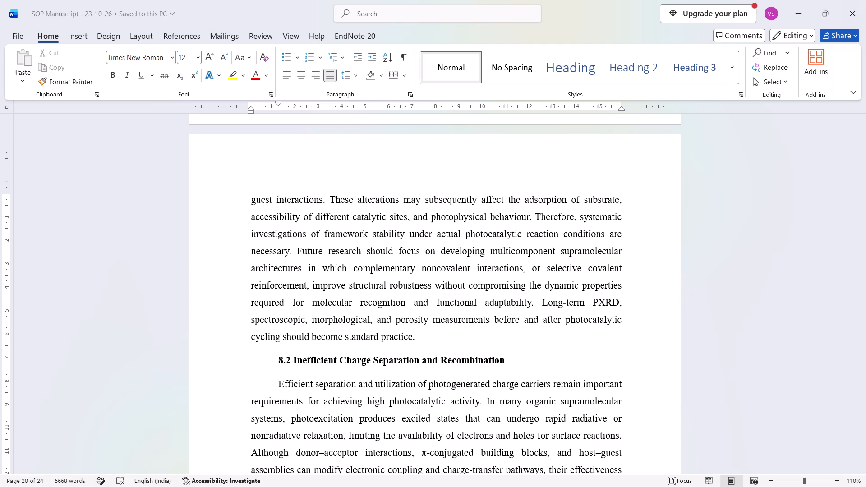
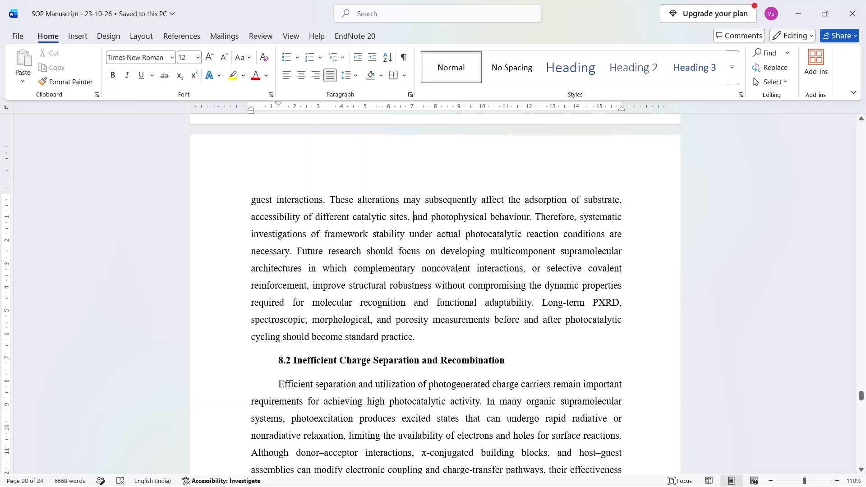
# Select the word "and" before "photophysical behaviour" in the paragraph just before section 8.2.
pyautogui.scroll(1, 471, 261)
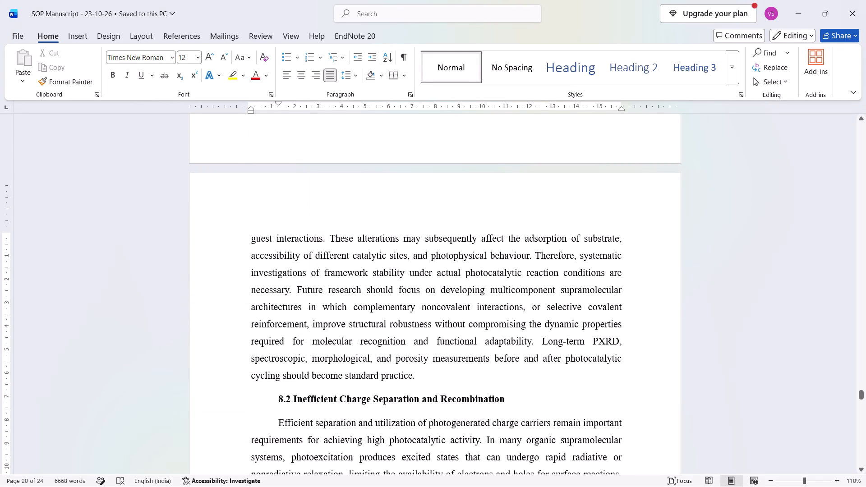
pyautogui.moveTo(412, 255); pyautogui.dragTo(429, 252)
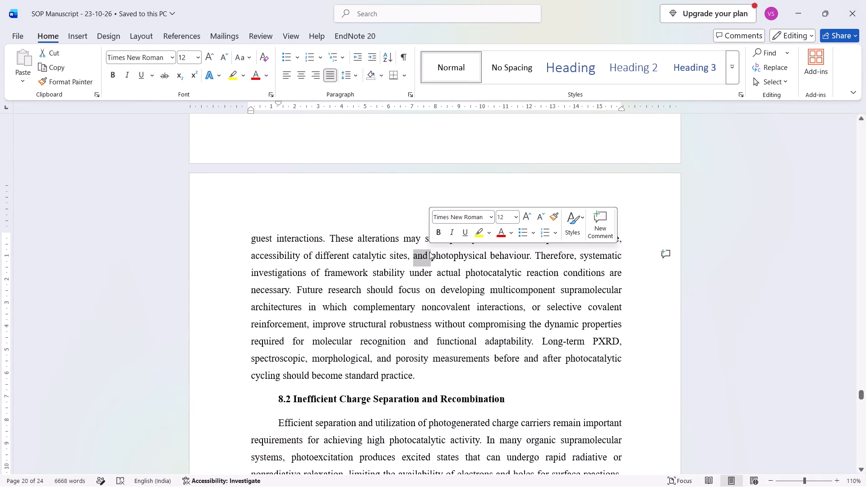
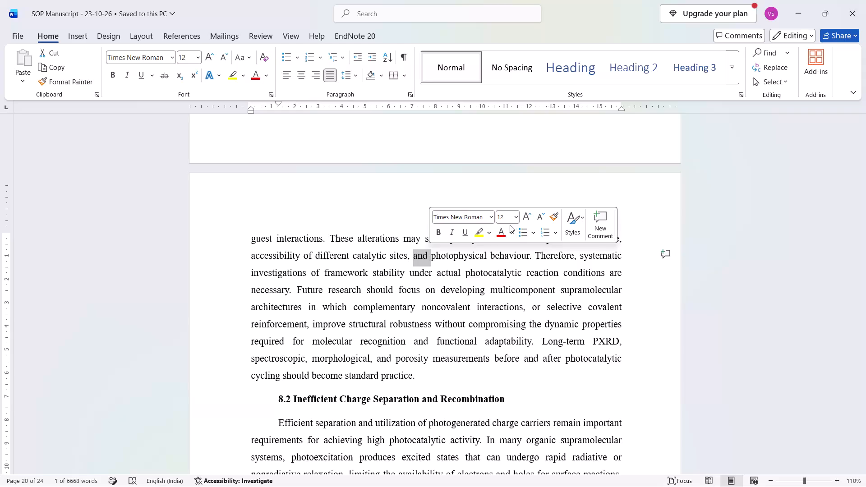
# Look up synonyms for the word "behaviour" after "photophysical" in the paragraph just before section 8.2.
pyautogui.click(434, 267)
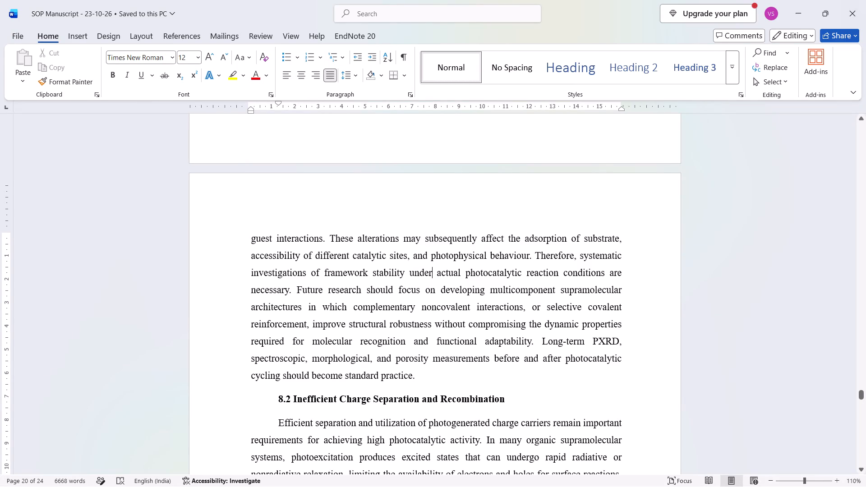
pyautogui.moveTo(530, 257); pyautogui.dragTo(491, 257)
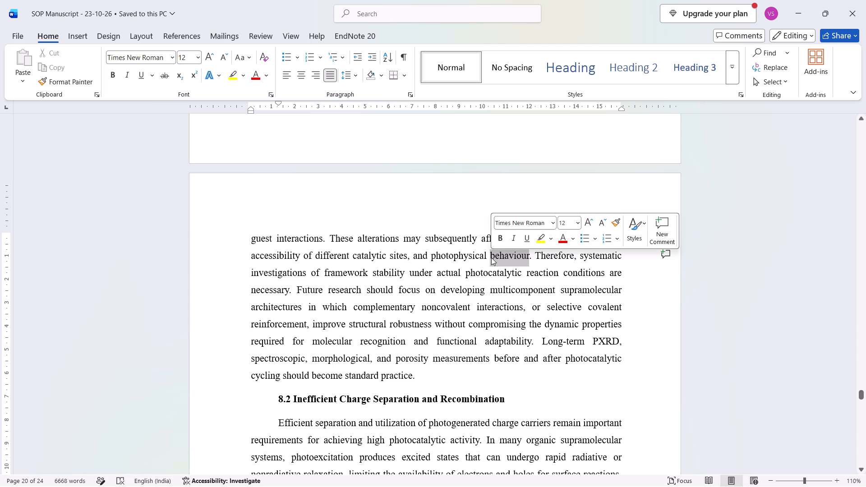
pyautogui.rightClick(497, 256)
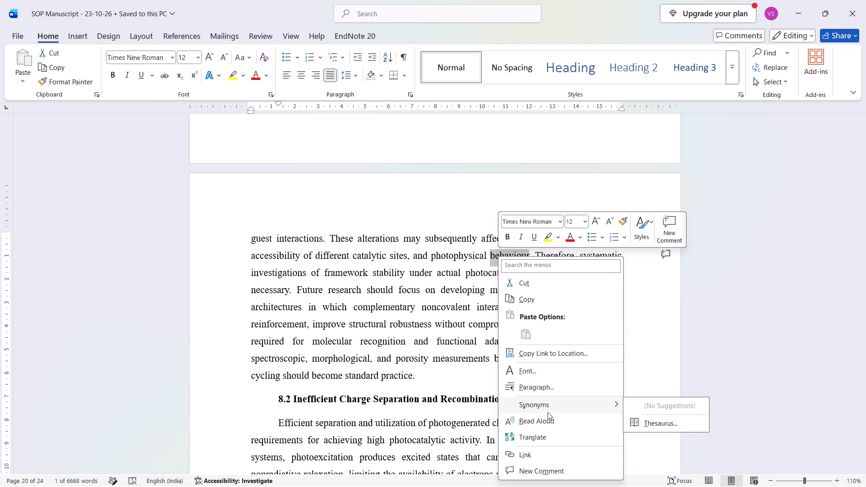
pyautogui.click(640, 295)
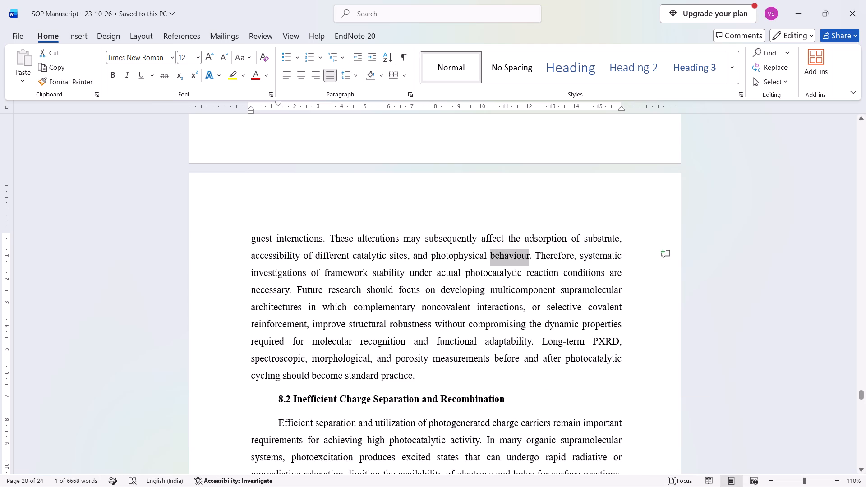
# Replace "Therefore" with "Thus" at the start of the sentence on framework stability, before section 8.2.
pyautogui.click(572, 257)
pyautogui.press('BackSpace')
pyautogui.press('BackSpace')
pyautogui.press('BackSpace')
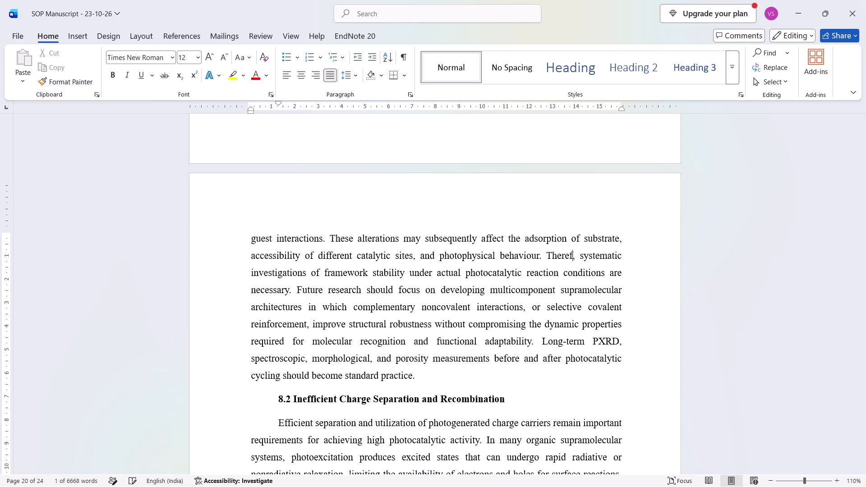
pyautogui.press('BackSpace')
pyautogui.press('BackSpace')
pyautogui.press('BackSpace')
pyautogui.press('BackSpace')
pyautogui.write('us')
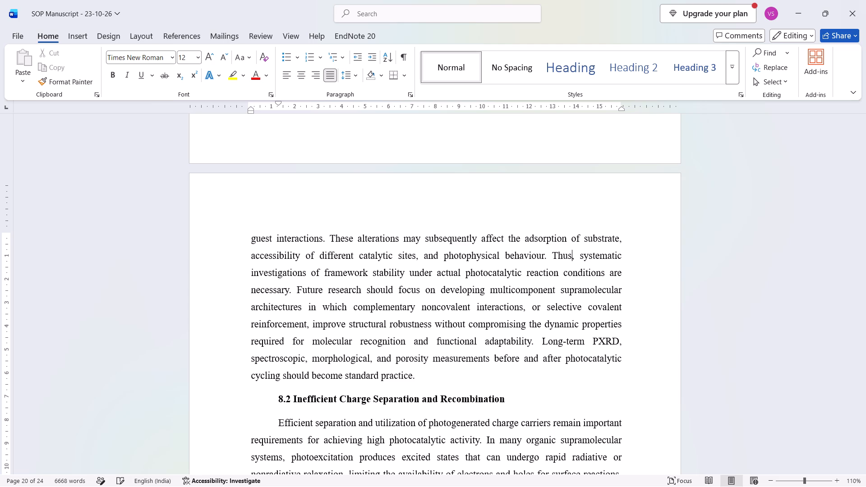
# Check synonyms for "investigations" in the phrase about framework stability and replace the word with "studies".
pyautogui.moveTo(307, 273); pyautogui.dragTo(302, 274)
pyautogui.moveTo(302, 274); pyautogui.dragTo(251, 273)
pyautogui.rightClick(263, 272)
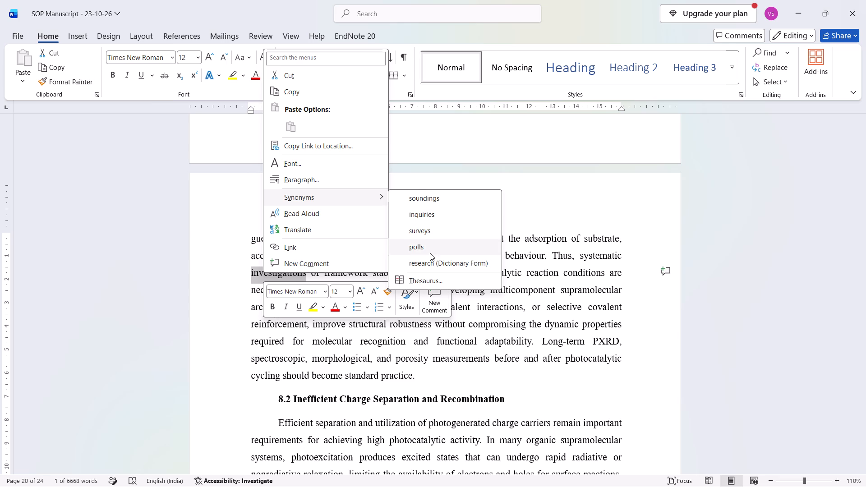
pyautogui.click(431, 168)
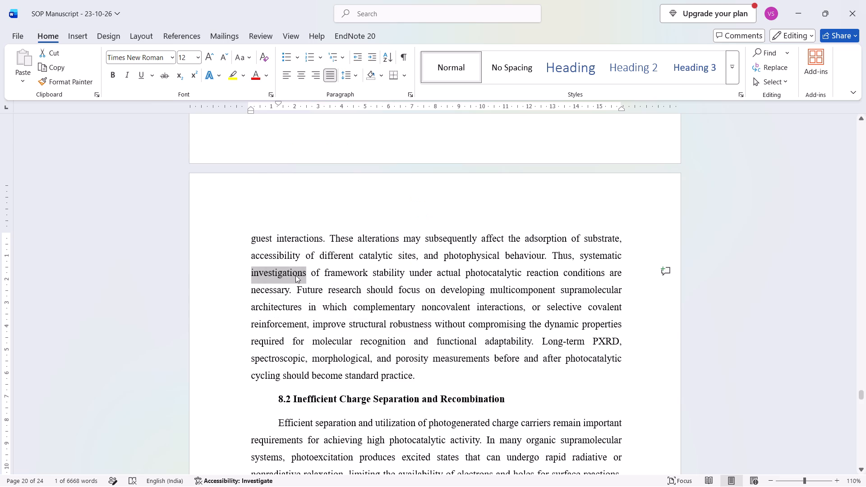
pyautogui.write('studies')
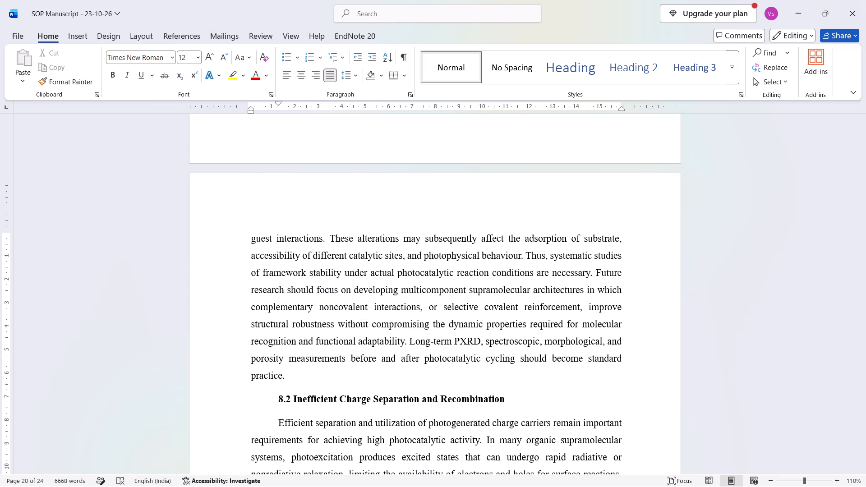
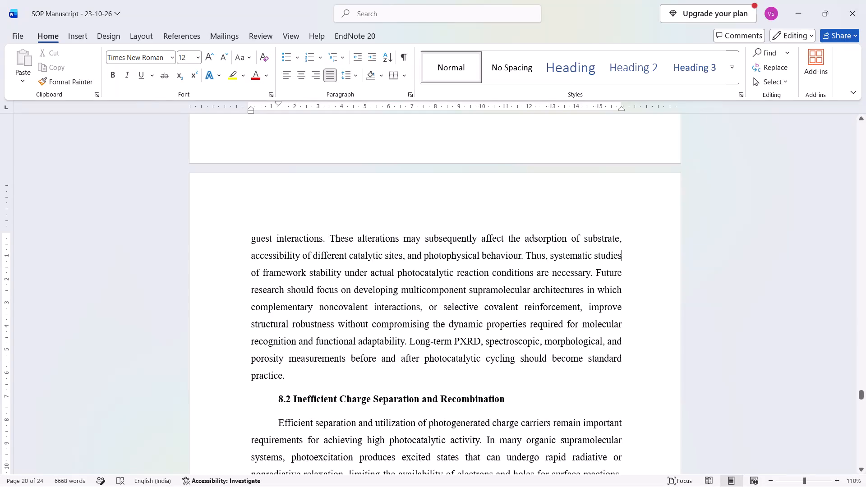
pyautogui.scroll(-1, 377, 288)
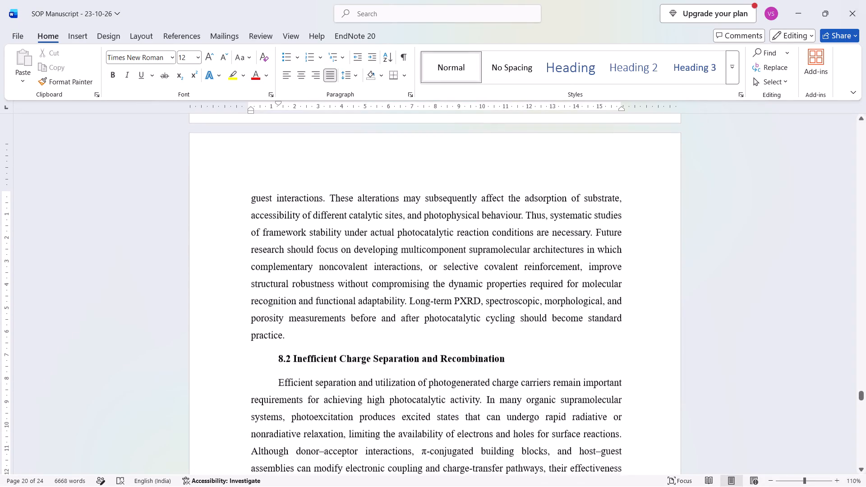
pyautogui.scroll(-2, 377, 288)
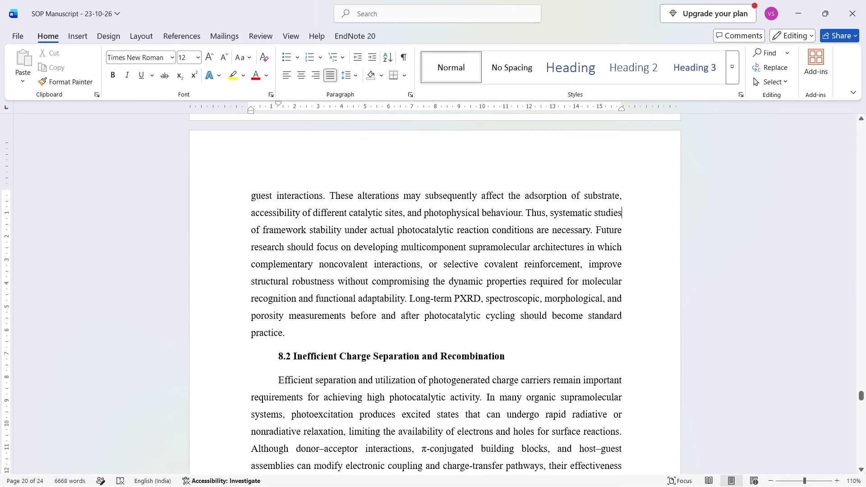
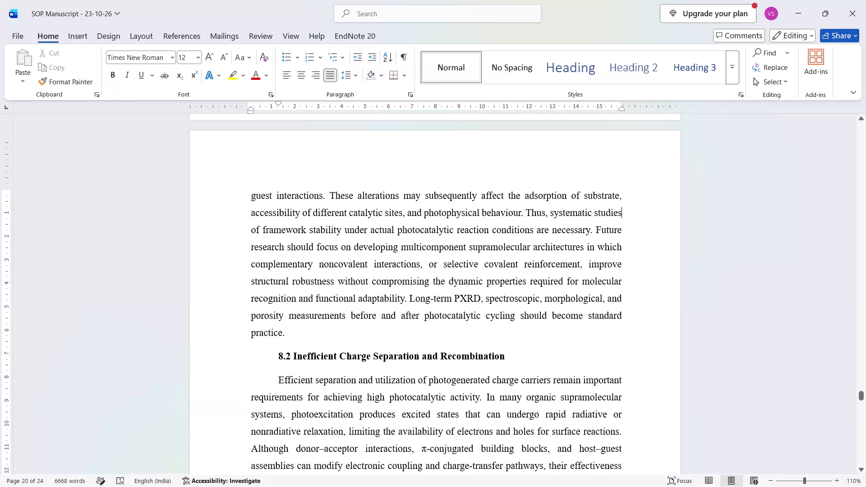
# Leave the manuscript for File Explorer and launch the Kuro shortcut from the OneDrive Desktop folder.
pyautogui.scroll(-1, 421, 230)
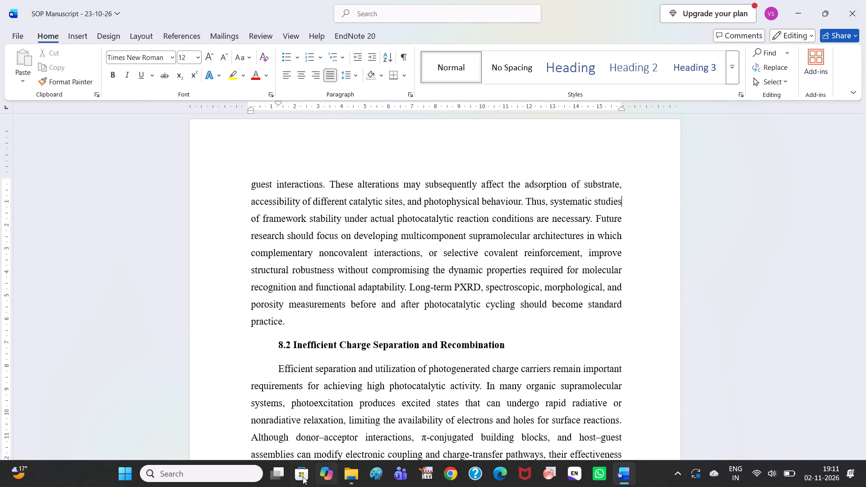
pyautogui.click(799, 7)
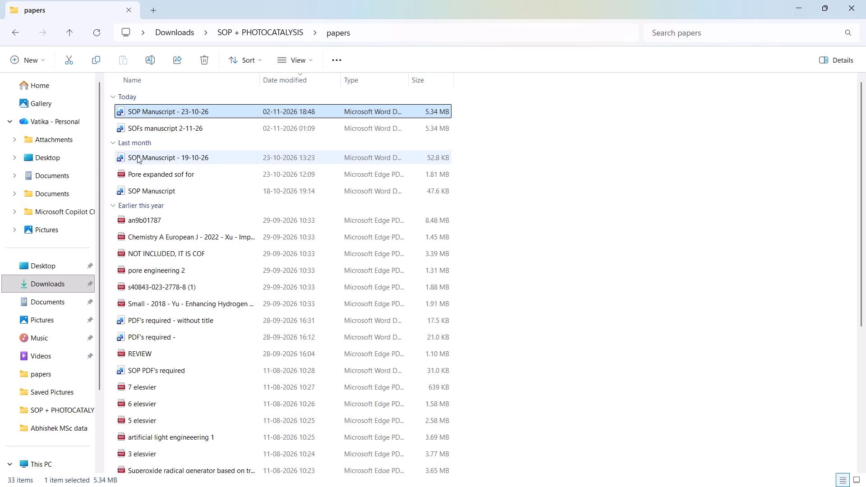
pyautogui.click(55, 154)
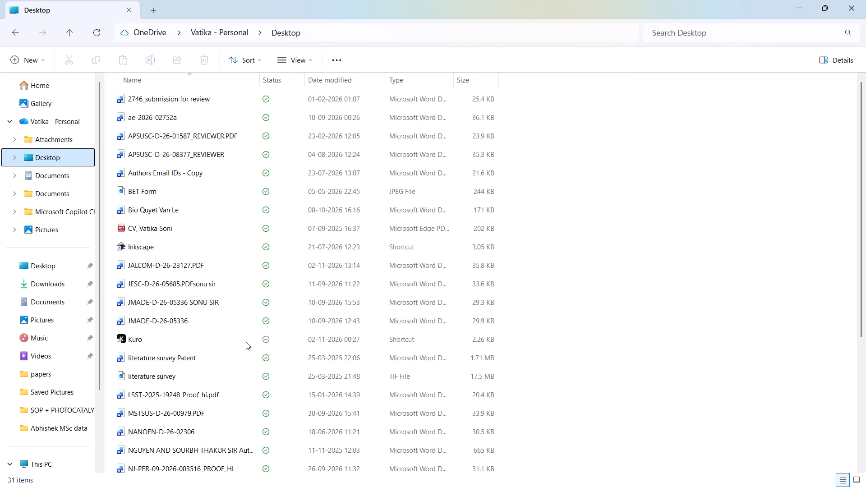
pyautogui.doubleClick(246, 342)
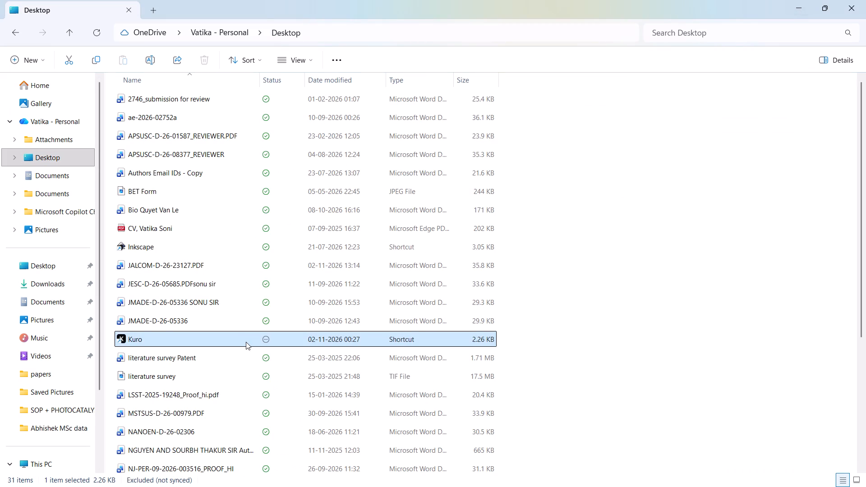
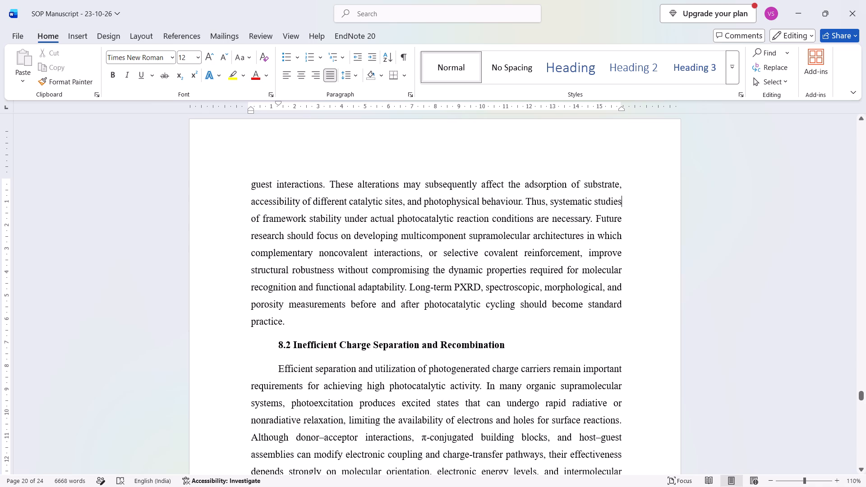
# Check the suggested synonyms for "actual" in the framework stability sentence above section 8.2.
pyautogui.moveTo(396, 216); pyautogui.dragTo(370, 219)
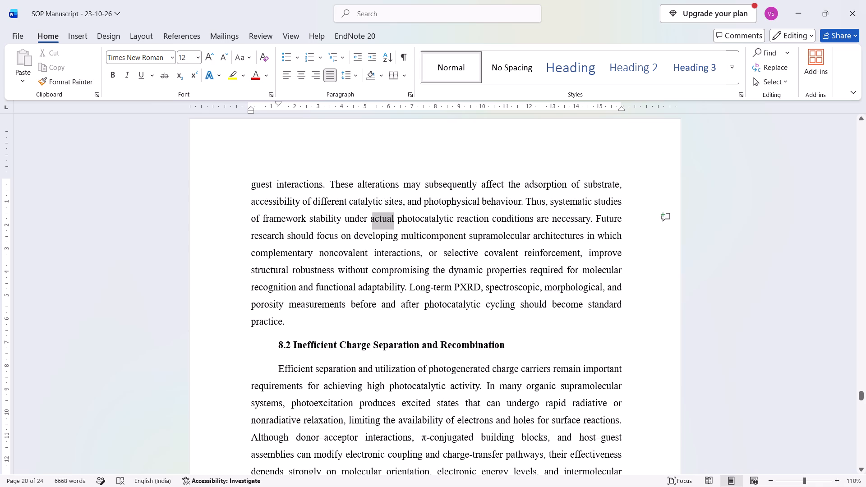
pyautogui.moveTo(370, 219); pyautogui.dragTo(369, 219)
pyautogui.rightClick(377, 218)
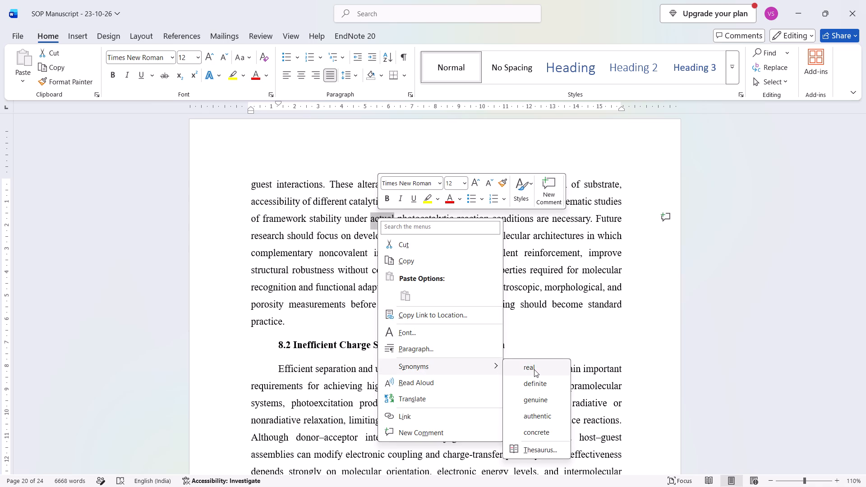
pyautogui.click(547, 275)
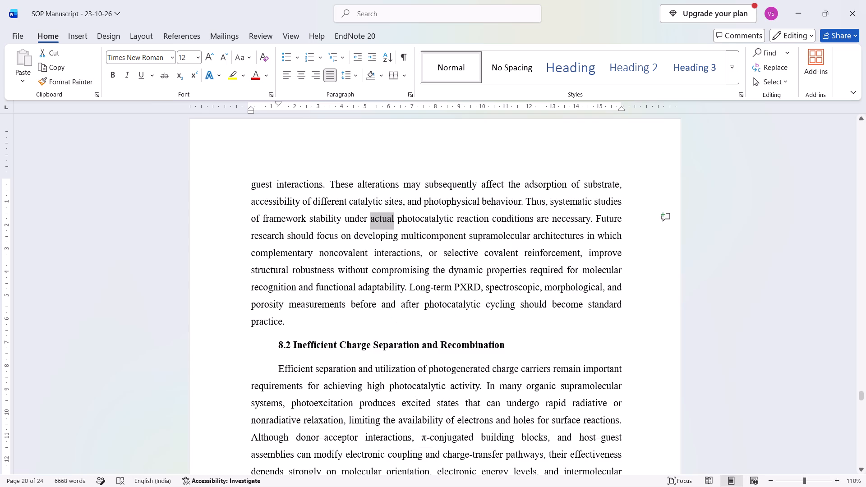
# Look up the suggested synonyms for "conditions" in the same sentence on framework stability.
pyautogui.moveTo(531, 215); pyautogui.dragTo(519, 220)
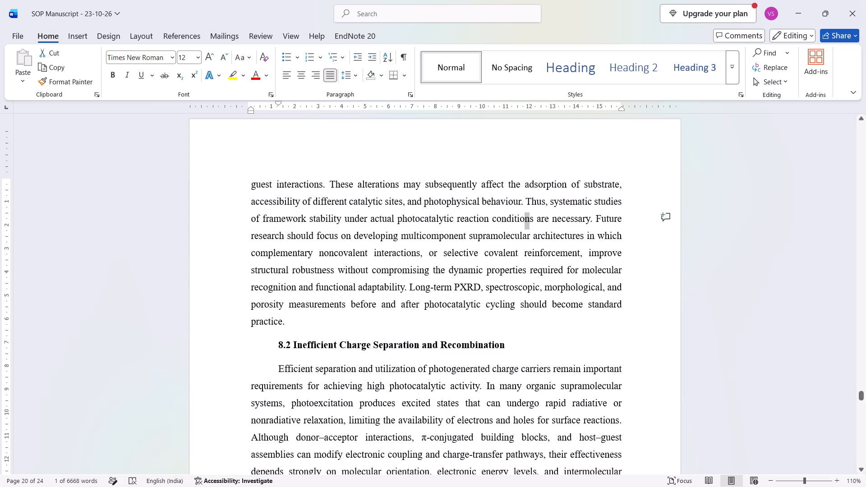
pyautogui.moveTo(519, 220); pyautogui.dragTo(503, 220)
pyautogui.click(538, 218)
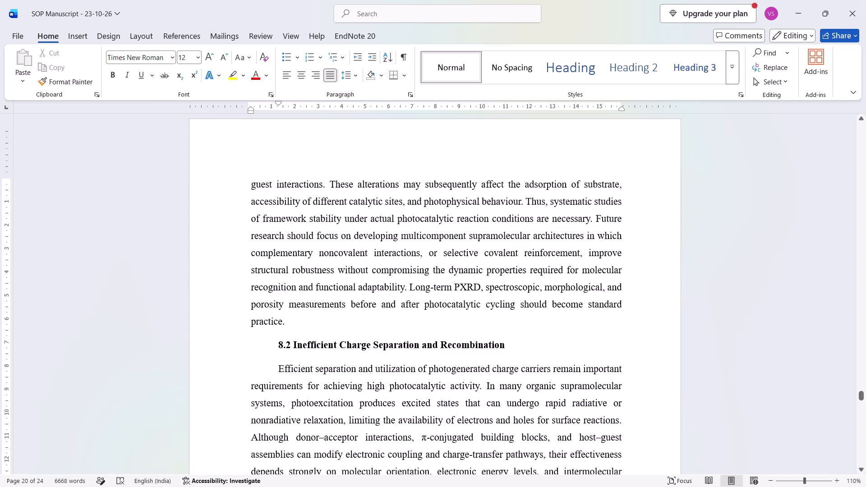
pyautogui.moveTo(532, 218); pyautogui.dragTo(493, 224)
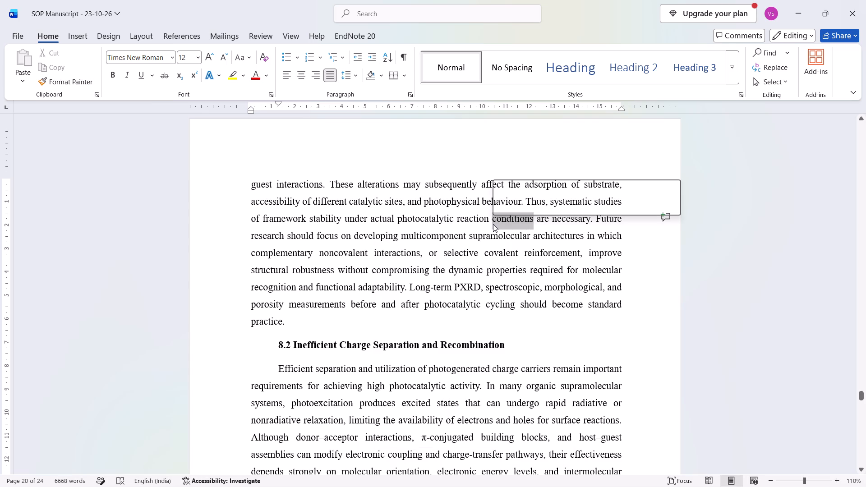
pyautogui.rightClick(500, 222)
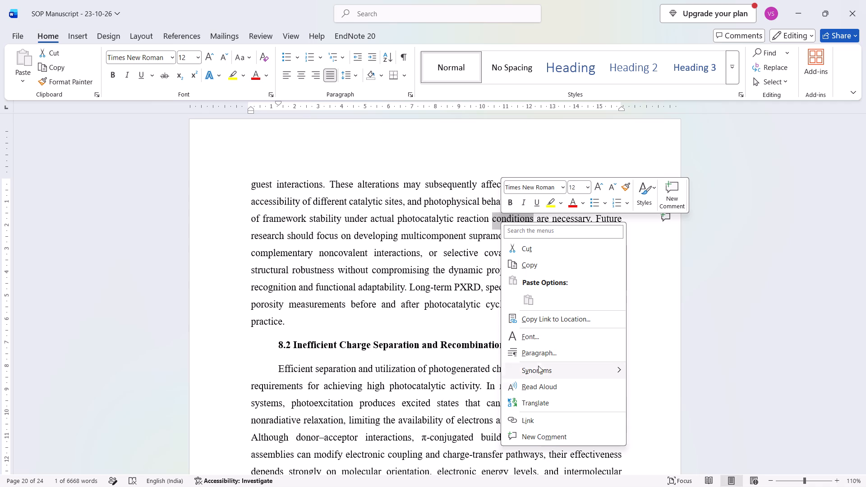
pyautogui.click(539, 362)
pyautogui.click(543, 365)
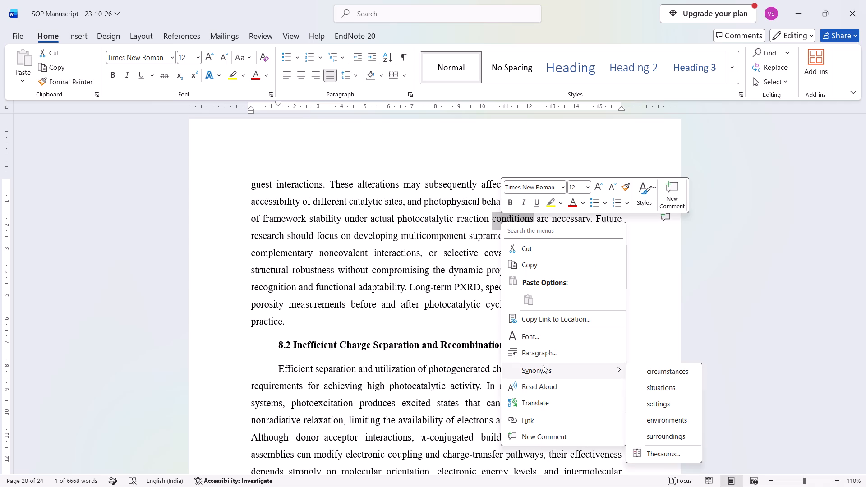
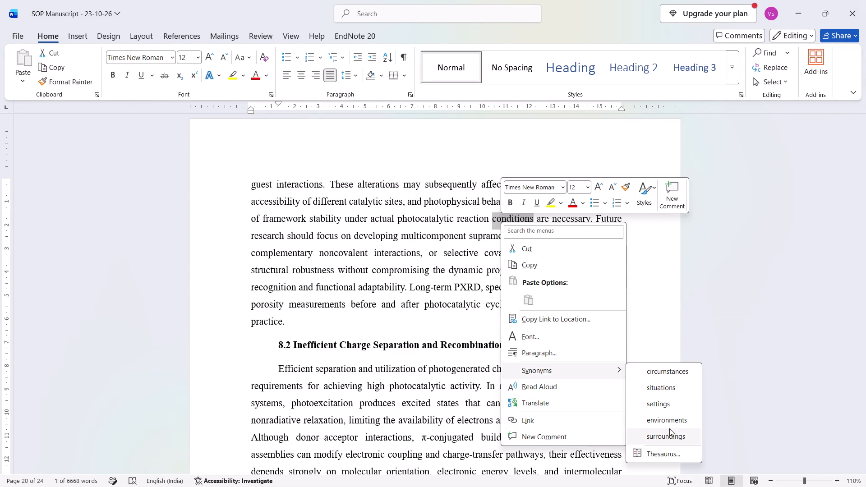
# Replace "conditions" with the synonym "environments" in the framework stability sentence above section 8.2.
pyautogui.click(661, 423)
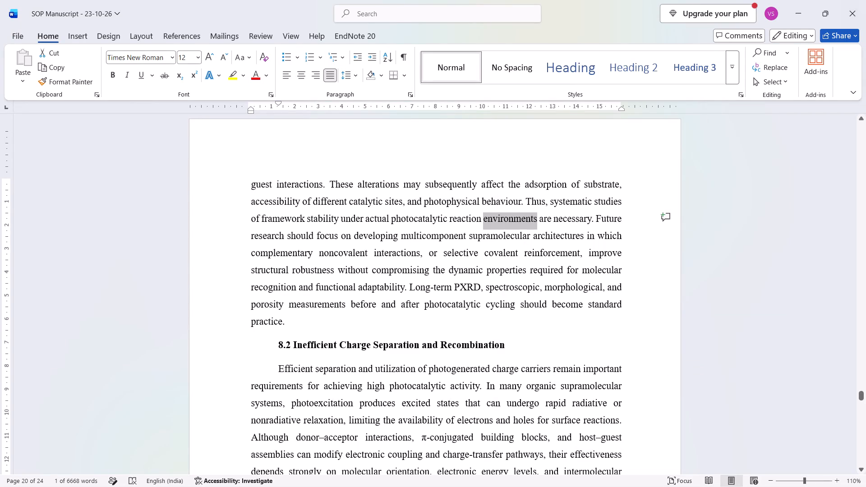
# Replace "necessary" with the suggested synonym "needed" at the end of the framework stability sentence.
pyautogui.moveTo(593, 219); pyautogui.dragTo(593, 219)
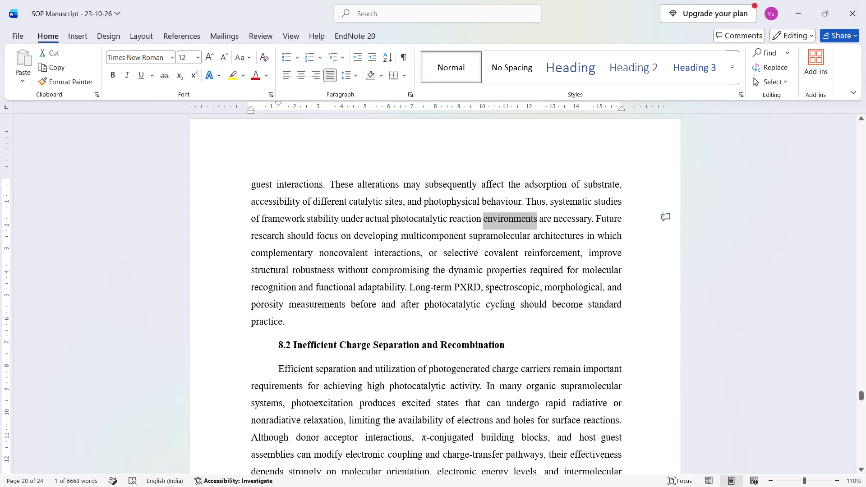
pyautogui.moveTo(593, 219); pyautogui.dragTo(588, 219)
pyautogui.click(588, 219)
pyautogui.click(594, 219)
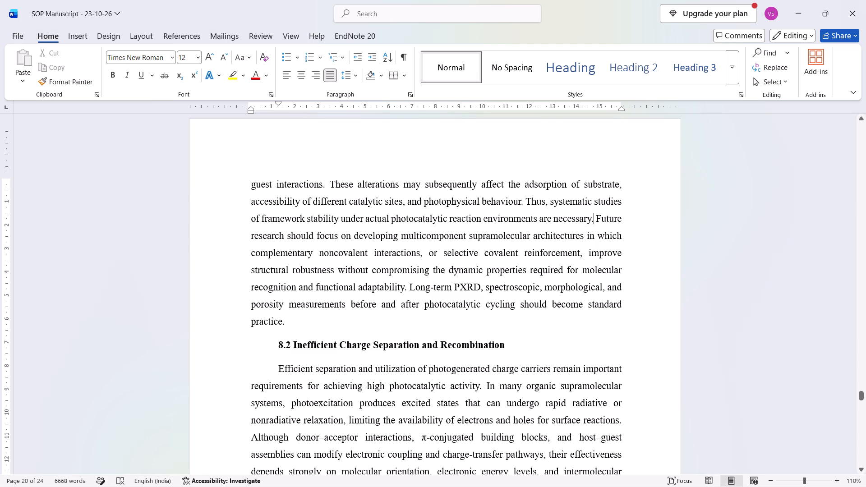
pyautogui.moveTo(591, 219); pyautogui.dragTo(555, 220)
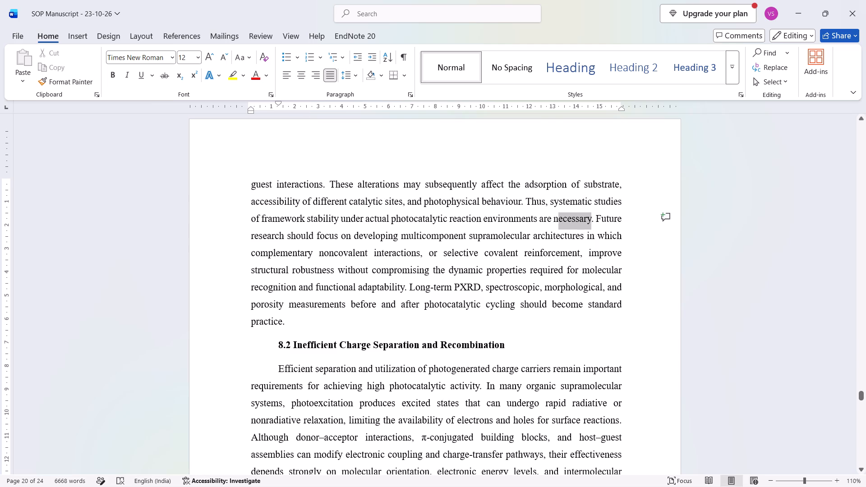
pyautogui.moveTo(555, 220); pyautogui.dragTo(550, 220)
pyautogui.rightClick(565, 219)
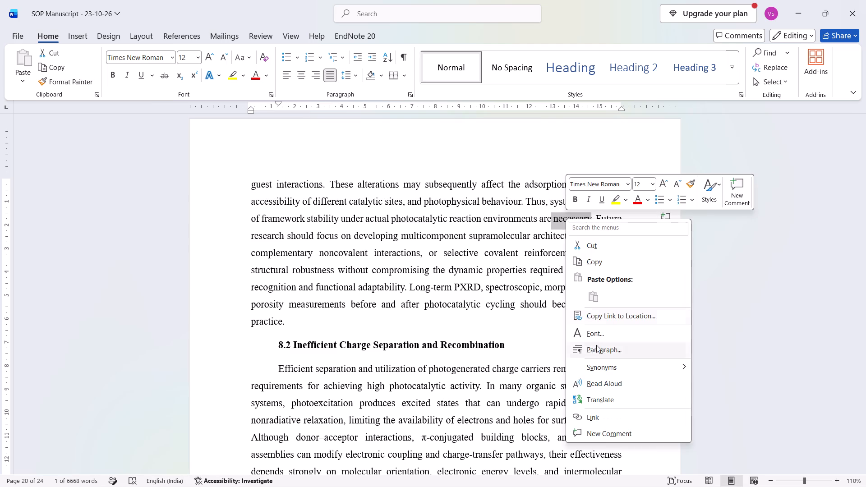
pyautogui.click(605, 370)
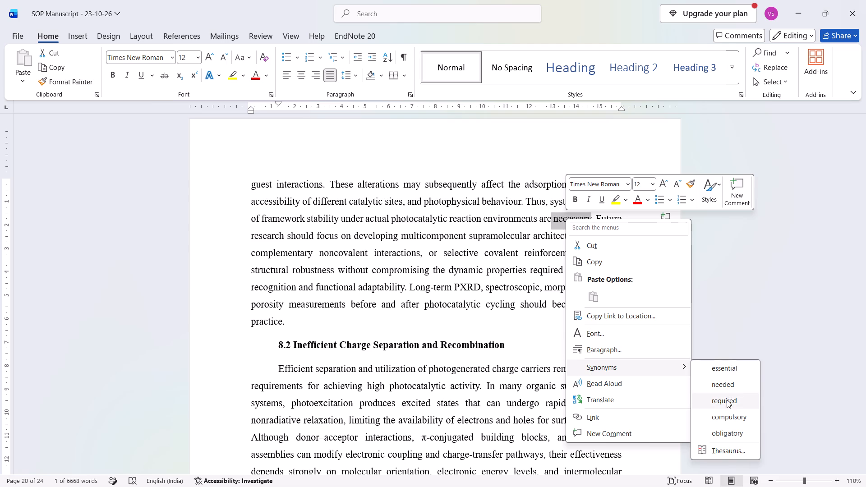
pyautogui.click(728, 385)
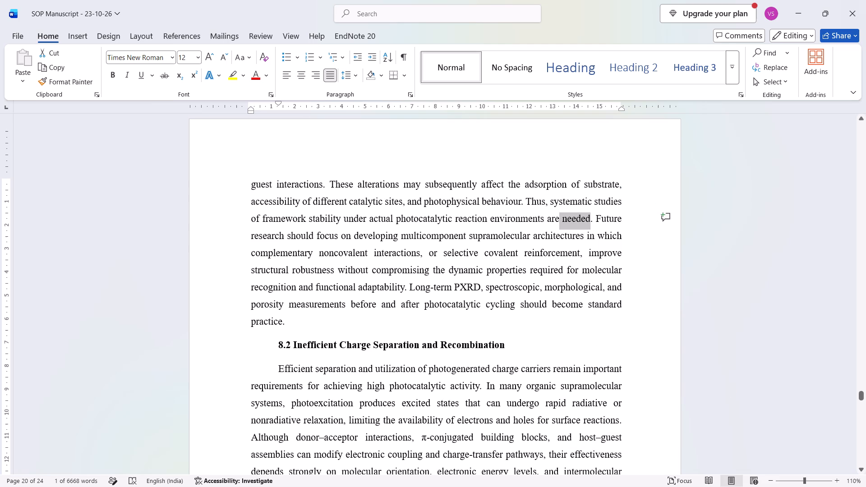
# Insert the word "mainly" before "focus" in the sentence beginning "Future research should".
pyautogui.click(316, 237)
pyautogui.write('mainly')
pyautogui.press('space')
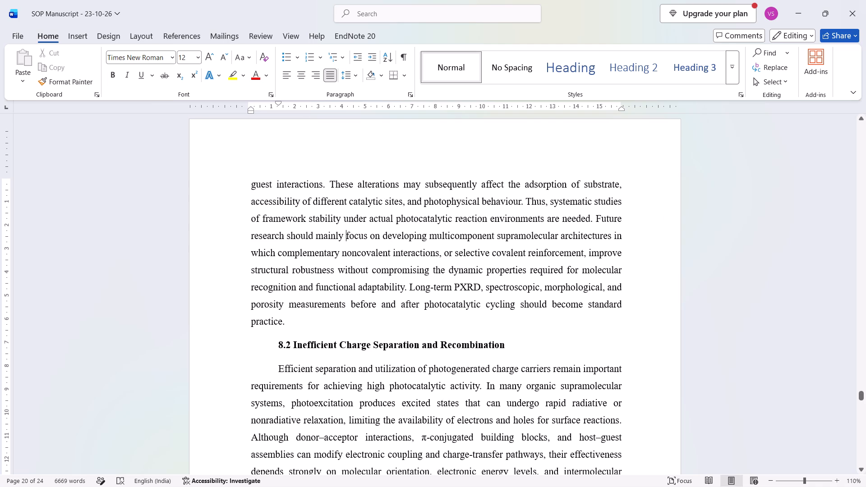
# Replace "developing" with the suggested synonym "emerging" before "multicomponent supramolecular architectures".
pyautogui.moveTo(426, 235); pyautogui.dragTo(384, 237)
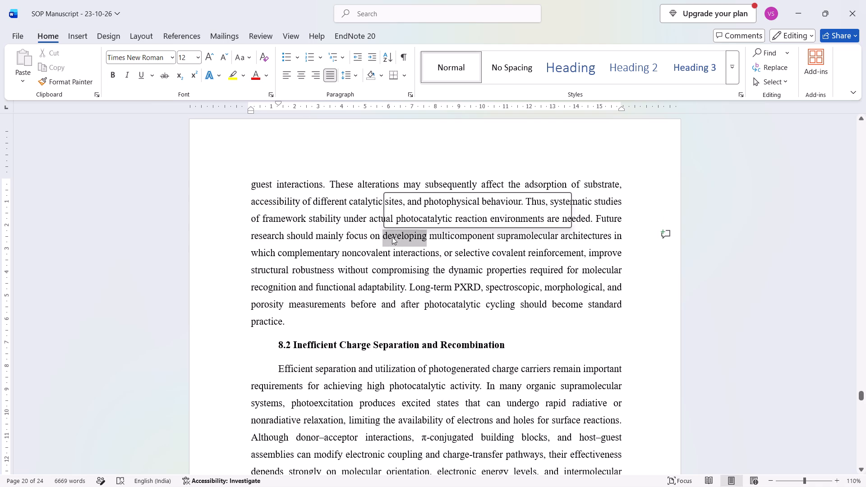
pyautogui.rightClick(392, 237)
pyautogui.click(424, 384)
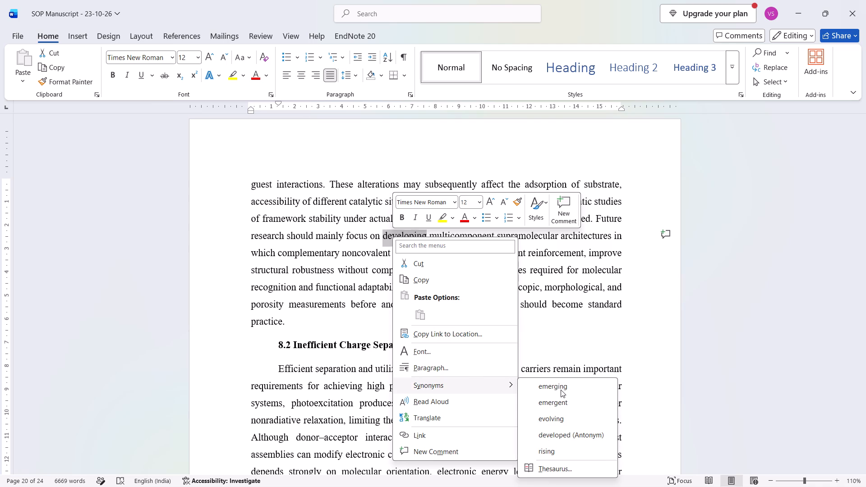
pyautogui.click(574, 389)
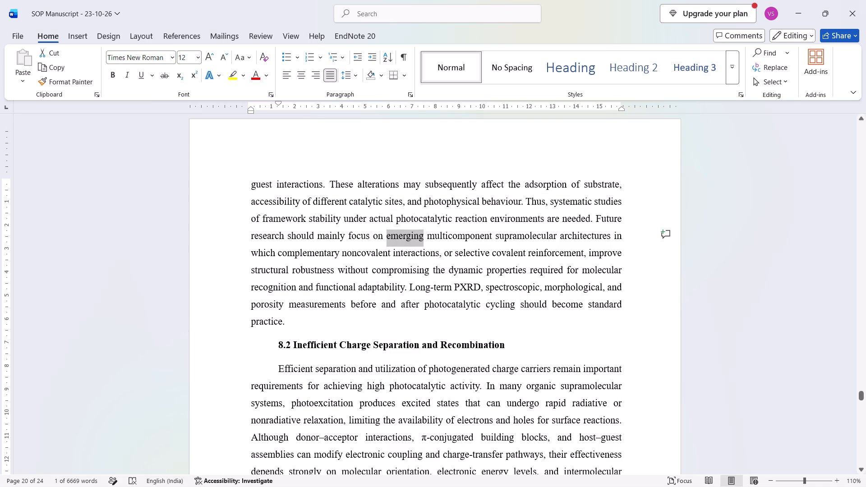
# Delete the closing sentence about long-term PXRD, spectroscopic, morphological and porosity measurements just above the 8.2 heading.
pyautogui.moveTo(408, 284); pyautogui.dragTo(412, 320)
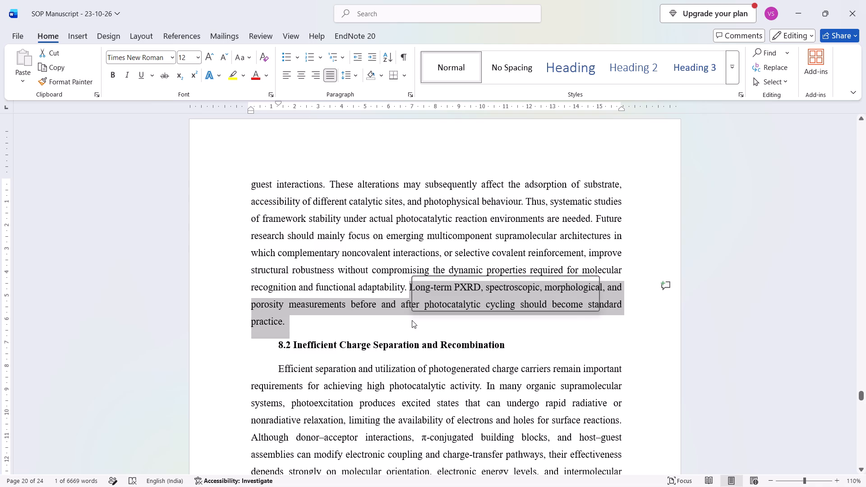
pyautogui.press('Delete')
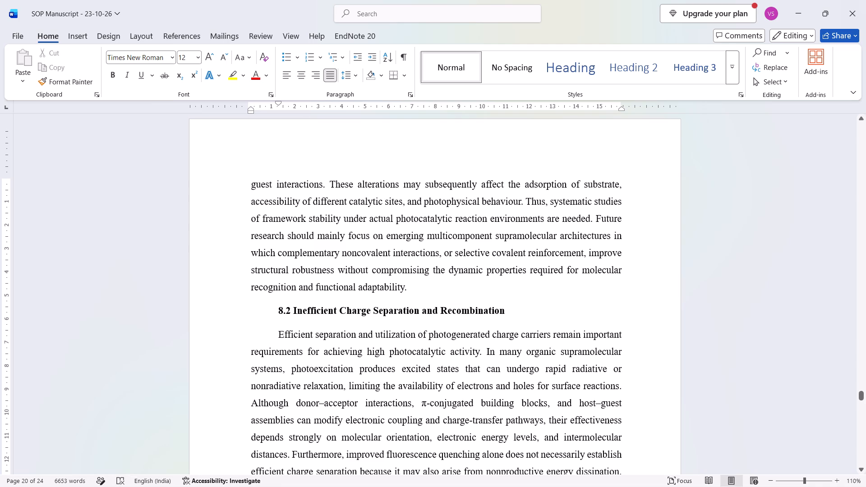
# Replace "architectures" with "structures" after "multicomponent supramolecular" in the future research sentence.
pyautogui.moveTo(611, 237); pyautogui.dragTo(594, 235)
pyautogui.moveTo(594, 235); pyautogui.dragTo(559, 236)
pyautogui.write('structures')
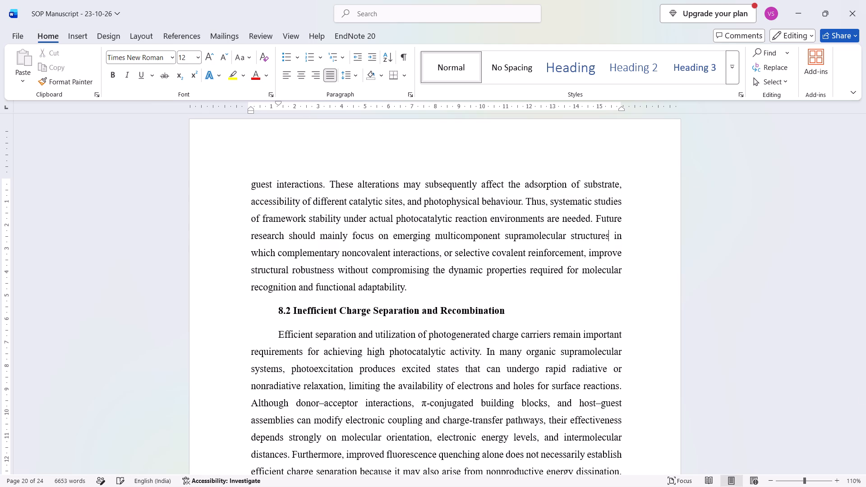
# Check the suggested synonyms for "complementary" before "noncovalent interactions" in the future research sentence.
pyautogui.moveTo(341, 254); pyautogui.dragTo(279, 253)
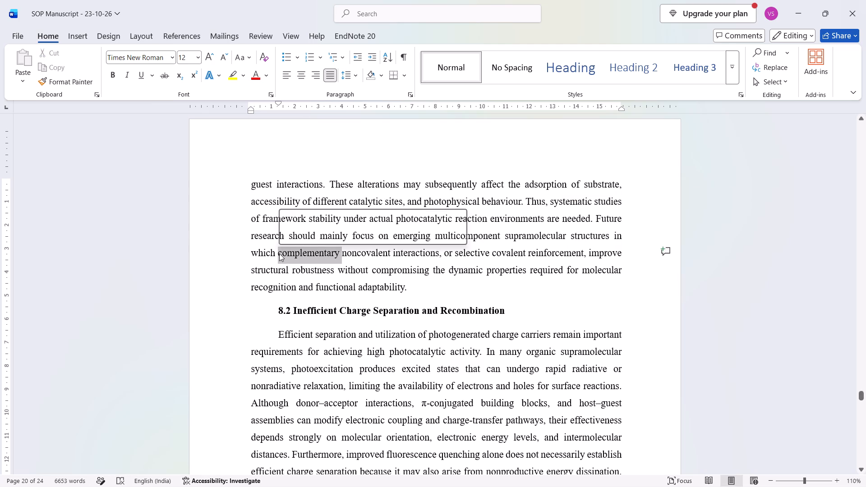
pyautogui.rightClick(290, 253)
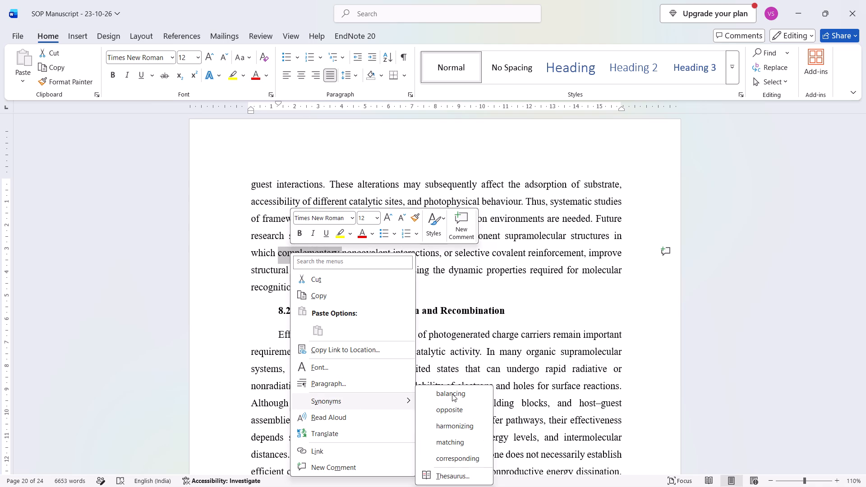
pyautogui.click(453, 262)
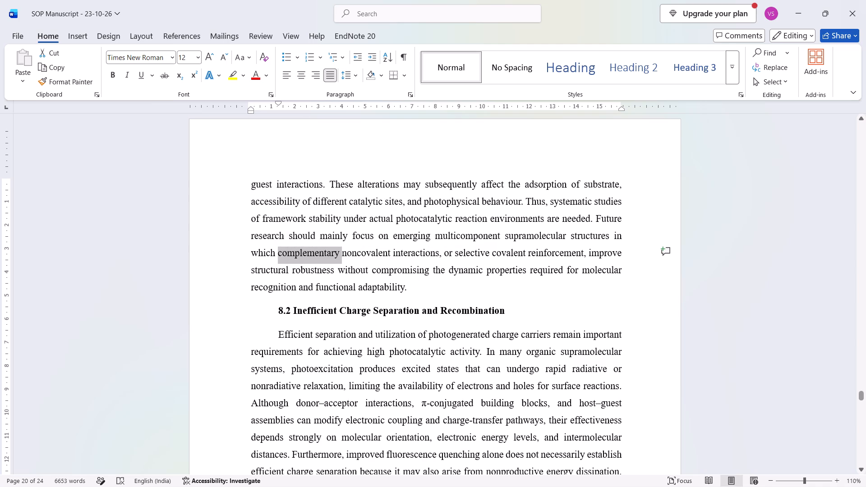
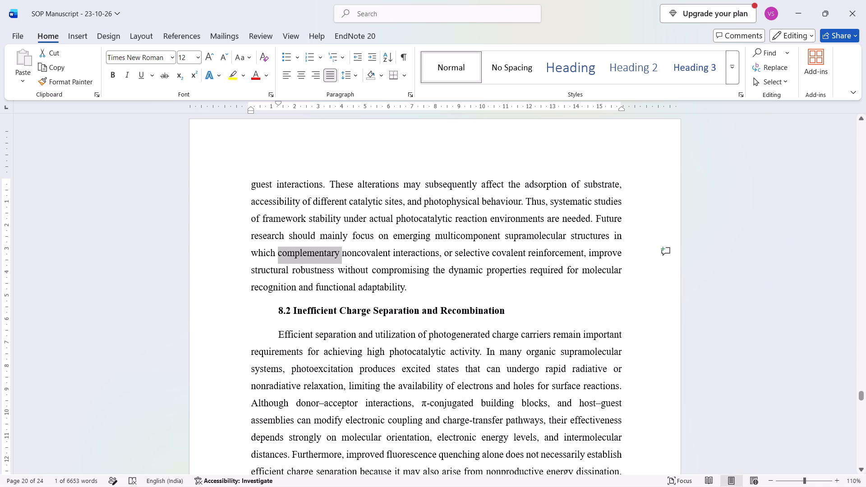
# Check the suggested synonyms for "selective" and "reinforcement" in the phrase "selective covalent reinforcement" of the future research sentence.
pyautogui.moveTo(488, 251); pyautogui.dragTo(456, 253)
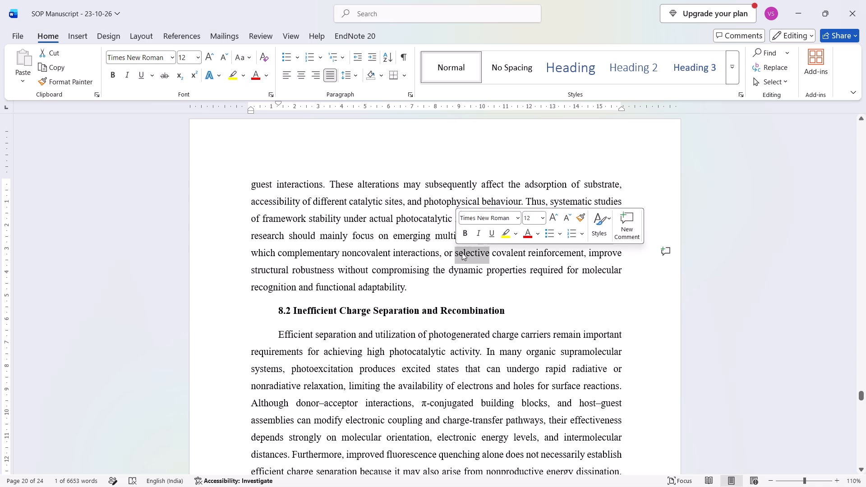
pyautogui.rightClick(462, 253)
pyautogui.click(514, 403)
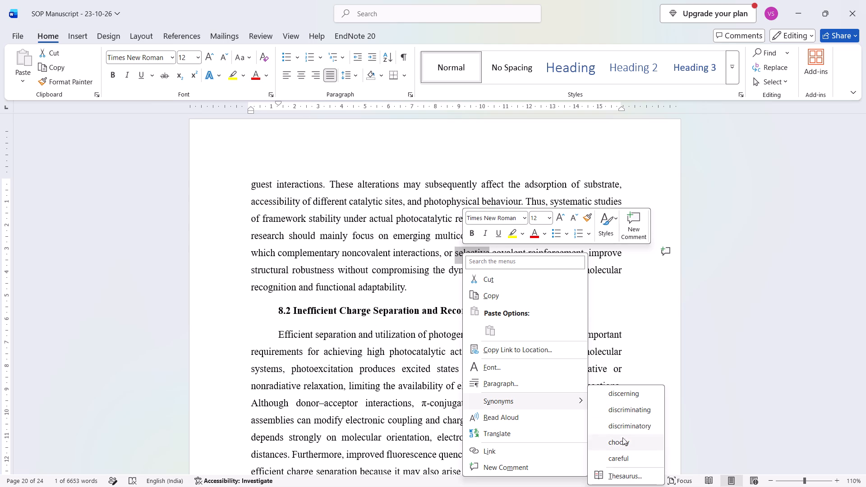
pyautogui.click(626, 338)
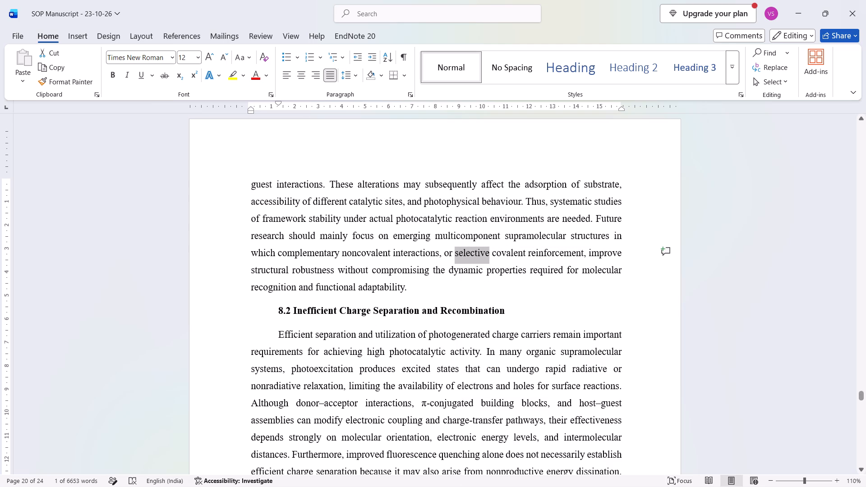
pyautogui.moveTo(583, 252); pyautogui.dragTo(526, 257)
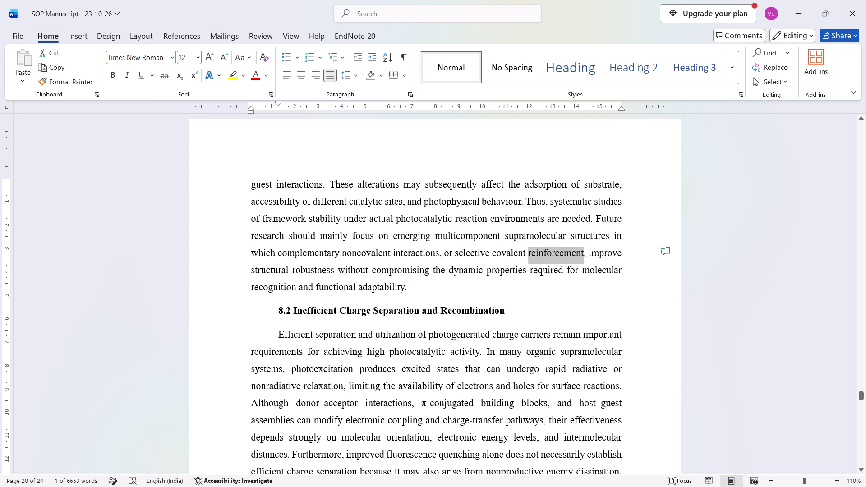
pyautogui.moveTo(526, 257); pyautogui.dragTo(525, 257)
pyautogui.rightClick(539, 255)
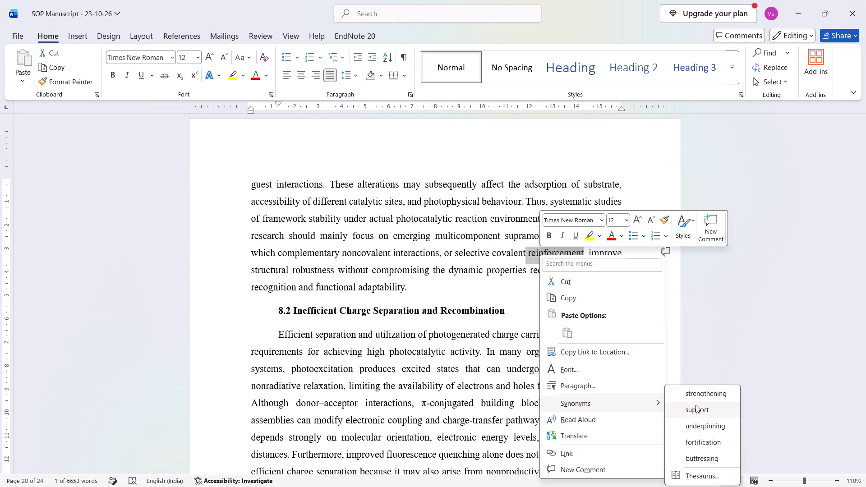
pyautogui.click(737, 317)
# Replace "improve" with "enhance" before "structural robustness" in the future research sentence.
pyautogui.moveTo(625, 257); pyautogui.dragTo(606, 256)
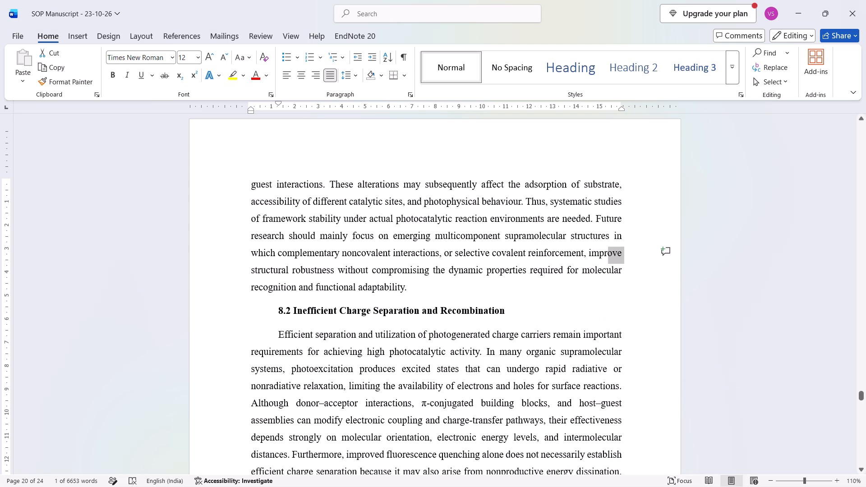
pyautogui.moveTo(606, 256); pyautogui.dragTo(588, 256)
pyautogui.rightClick(594, 255)
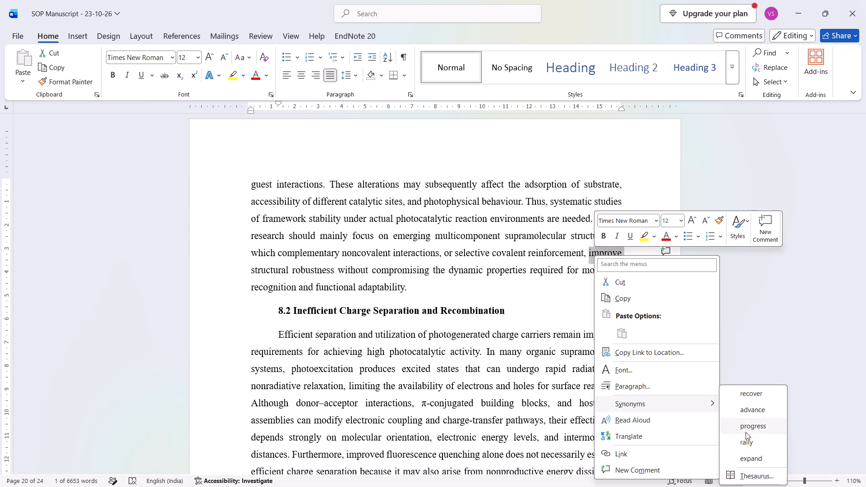
pyautogui.click(580, 329)
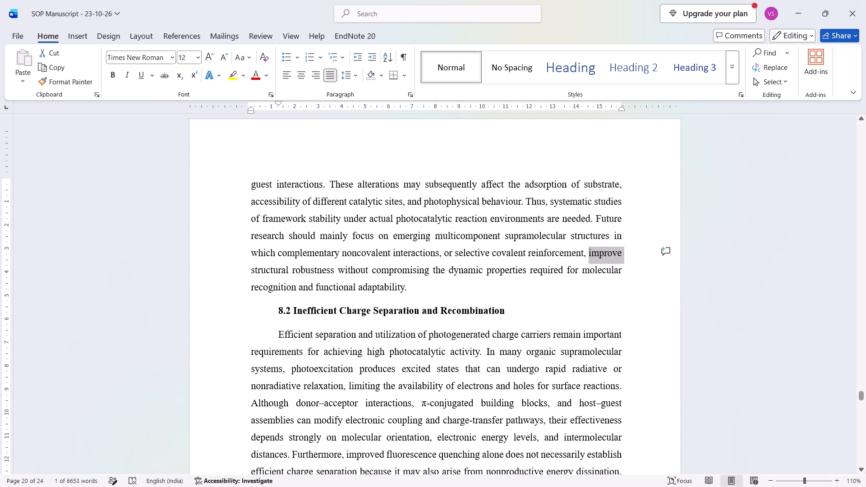
pyautogui.write('enhance')
pyautogui.press('space')
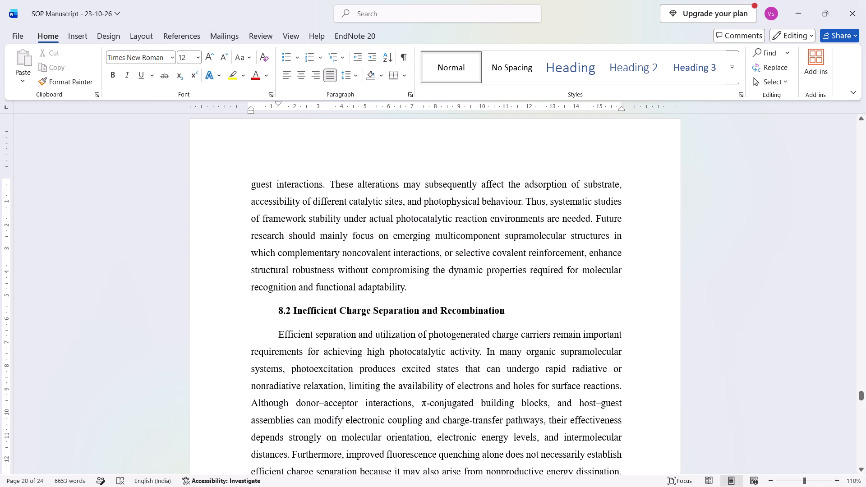
# Insert "much" between "without" and "compromising", keeping the word "structural" free of stray letters.
pyautogui.click(372, 273)
pyautogui.press('m')
pyautogui.write('uch')
pyautogui.press('space')
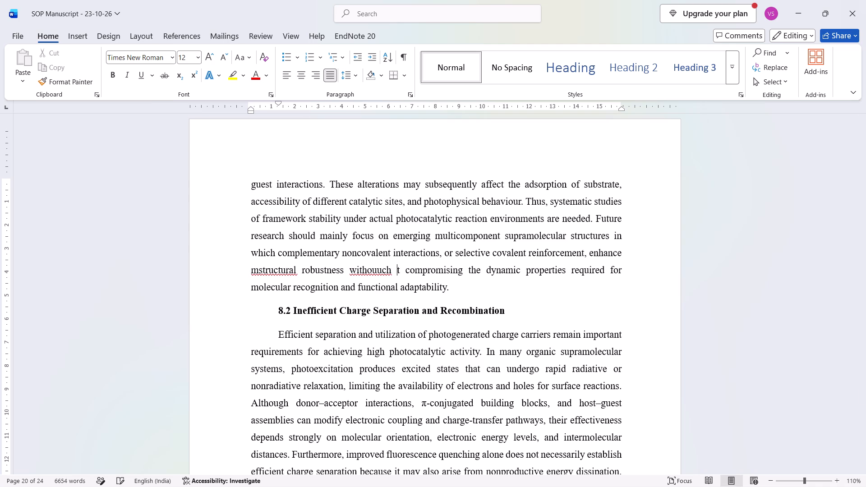
pyautogui.press('BackSpace')
pyautogui.press('BackSpace')
pyautogui.press('BackSpace')
pyautogui.press('BackSpace')
pyautogui.press('Right')
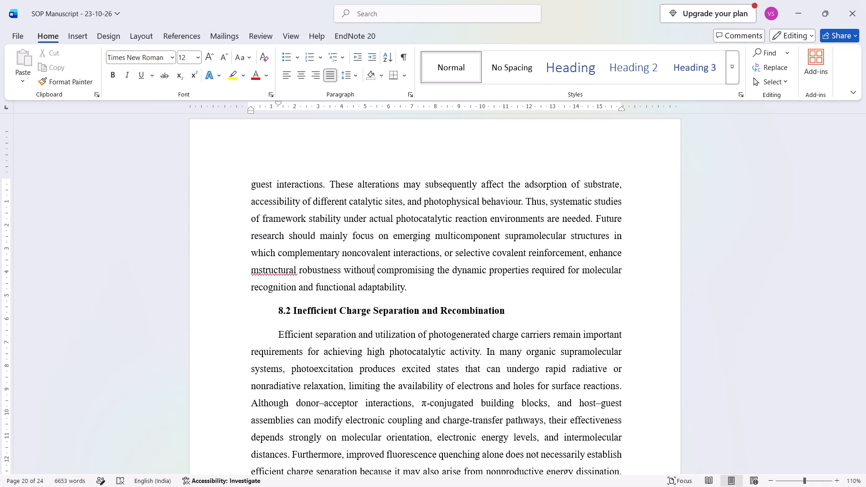
pyautogui.press('space')
pyautogui.write('much')
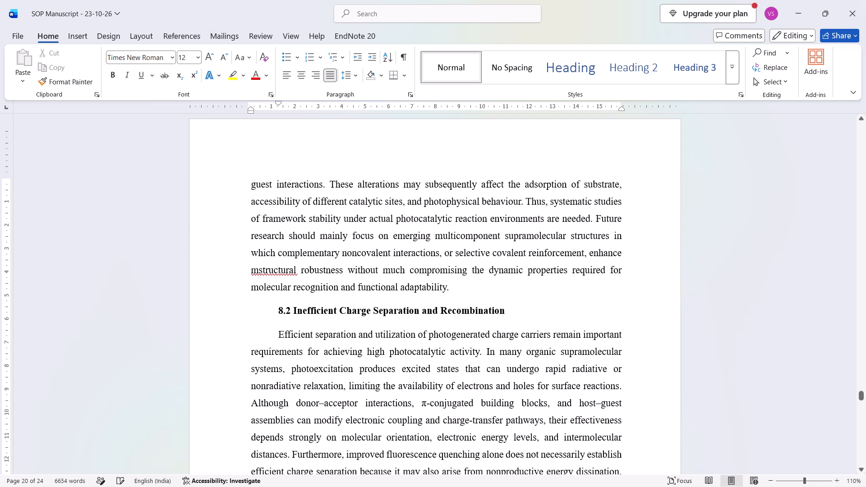
pyautogui.click(256, 270)
pyautogui.press('BackSpace')
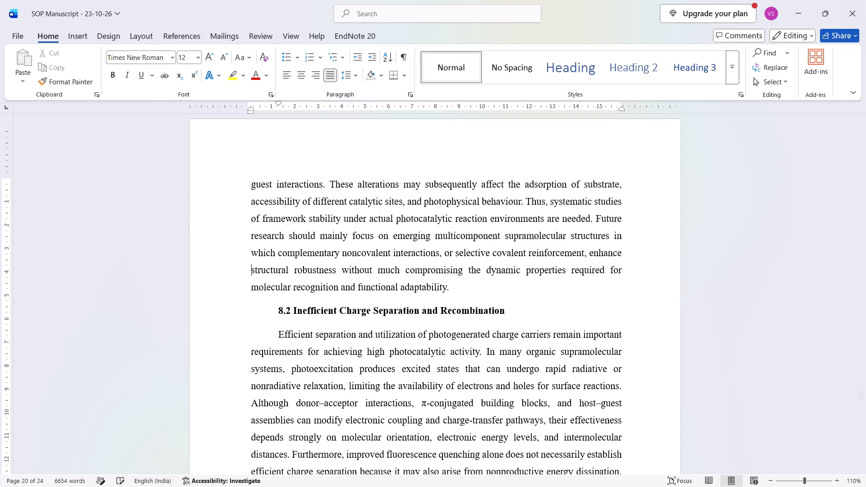
# Replace "properties" with the correctly spelled "characteristics" after "the dynamic" in the future research sentence.
pyautogui.moveTo(567, 265); pyautogui.dragTo(525, 271)
pyautogui.rightClick(535, 270)
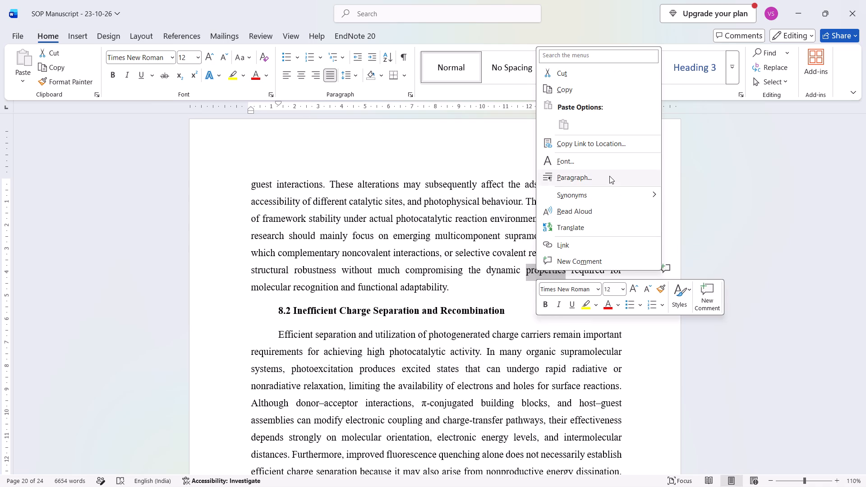
pyautogui.click(613, 196)
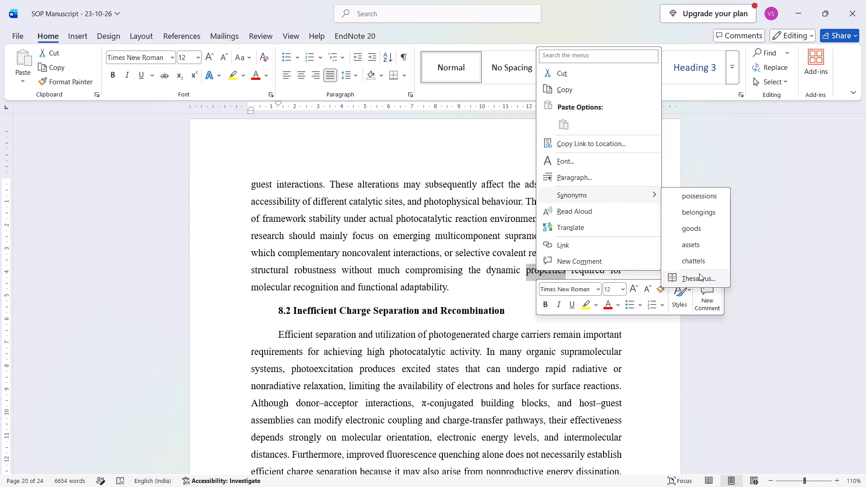
pyautogui.click(482, 323)
pyautogui.write('charateristics')
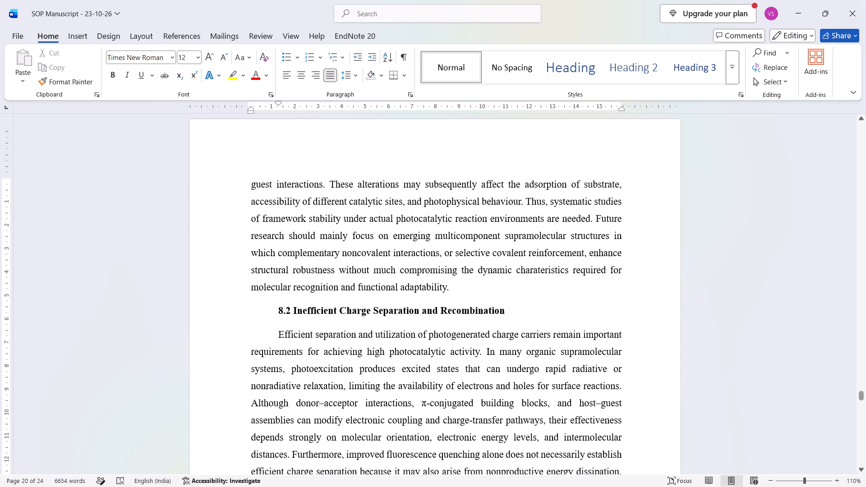
pyautogui.click(602, 286)
pyautogui.click(555, 270)
pyautogui.rightClick(555, 270)
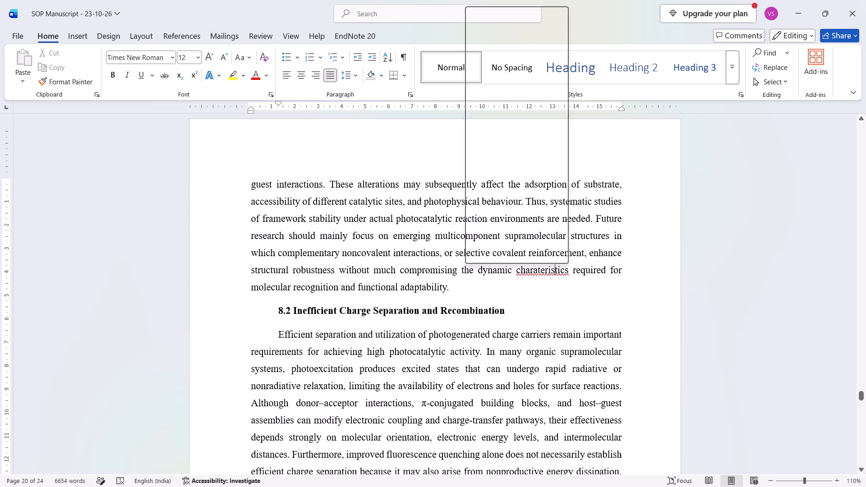
pyautogui.click(536, 12)
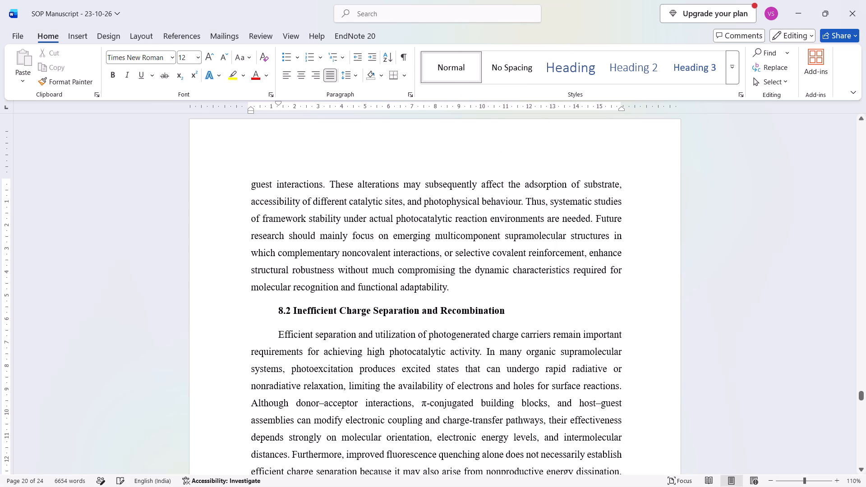
# Replace "and" with "as well as" between "molecular recognition" and "functional adaptability", and save the document.
pyautogui.click(355, 285)
pyautogui.press('BackSpace')
pyautogui.press('BackSpace')
pyautogui.write('s well as')
pyautogui.hotkey('ctrl', 's')
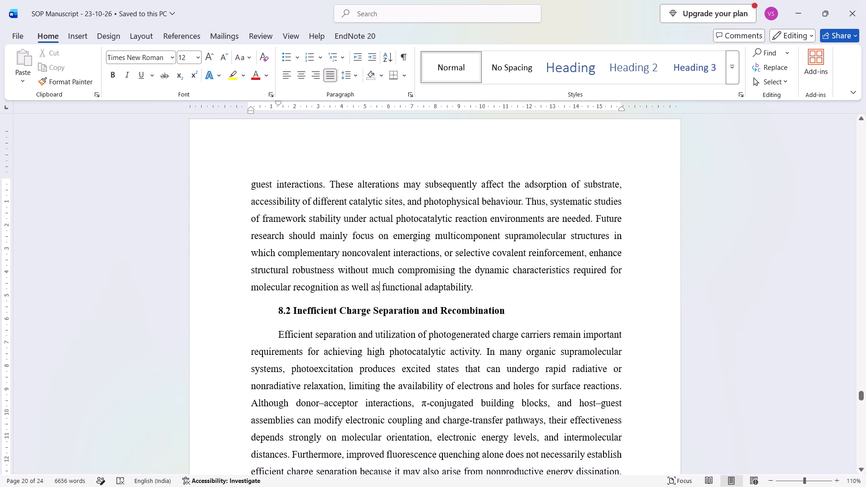
# Check the suggested synonyms for "adaptability" at the end of the future research sentence.
pyautogui.moveTo(470, 290); pyautogui.dragTo(438, 290)
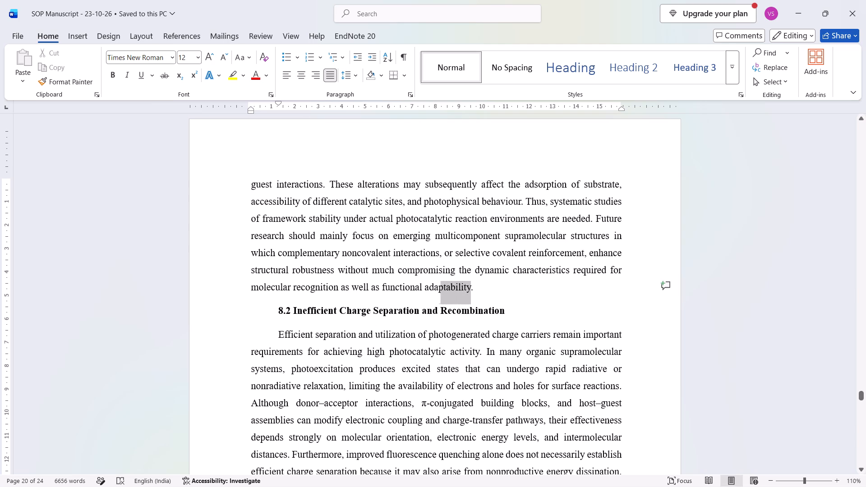
pyautogui.moveTo(438, 290); pyautogui.dragTo(424, 290)
pyautogui.rightClick(431, 289)
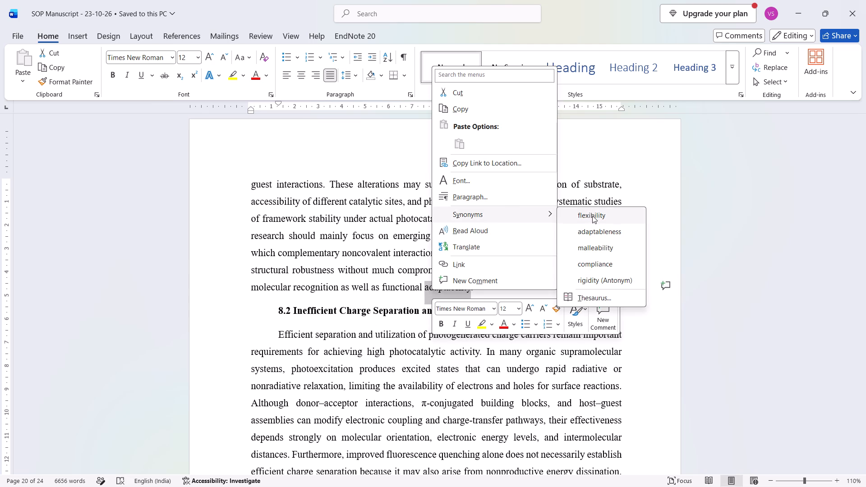
pyautogui.click(343, 256)
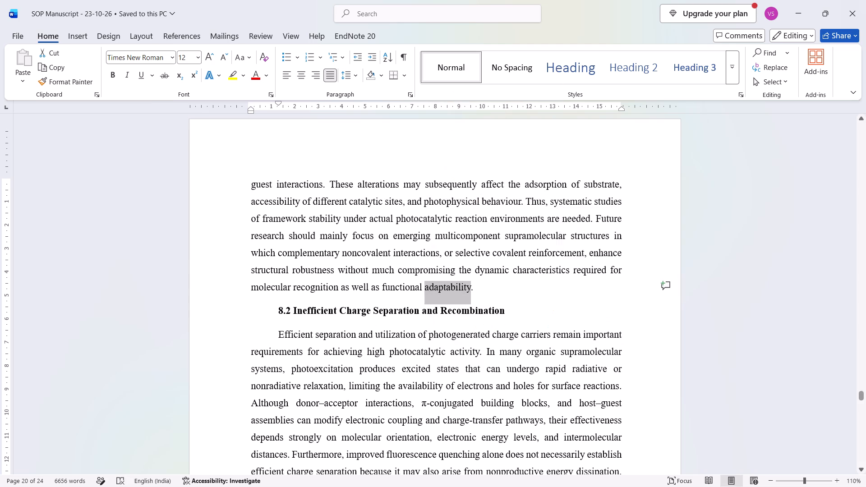
# Delete the heading "8.2 Inefficient Charge Separation and Recombination" and merge its paragraph into the one ending with "functional adaptability".
pyautogui.scroll(-1, 343, 256)
pyautogui.click(277, 276)
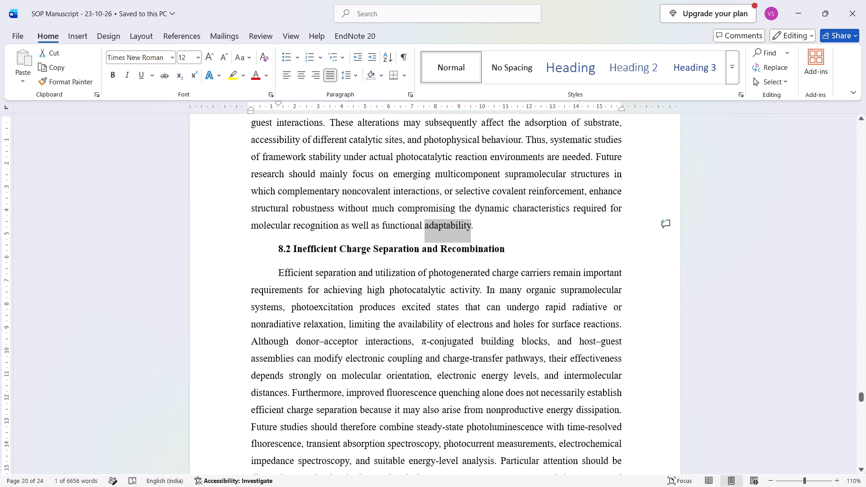
pyautogui.press('BackSpace')
pyautogui.press('BackSpace')
pyautogui.press('BackSpace')
pyautogui.press('BackSpace')
pyautogui.press('BackSpace')
pyautogui.press('BackSpace')
pyautogui.press('BackSpace')
pyautogui.press('BackSpace')
pyautogui.press('BackSpace')
pyautogui.press('BackSpace')
pyautogui.press('BackSpace')
pyautogui.press('BackSpace')
pyautogui.press('BackSpace')
pyautogui.press('BackSpace')
pyautogui.press('BackSpace')
pyautogui.press('BackSpace')
pyautogui.press('BackSpace')
pyautogui.press('BackSpace')
pyautogui.press('BackSpace')
pyautogui.press('BackSpace')
pyautogui.press('BackSpace')
pyautogui.press('BackSpace')
pyautogui.press('BackSpace')
pyautogui.press('BackSpace')
pyautogui.press('BackSpace')
pyautogui.press('BackSpace')
pyautogui.press('BackSpace')
pyautogui.press('BackSpace')
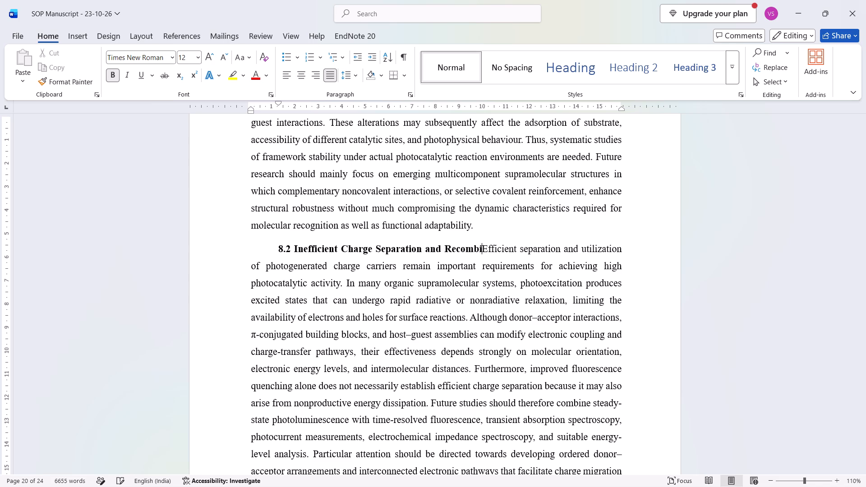
pyautogui.press('BackSpace')
pyautogui.press('BackSpace')
pyautogui.press('BackSpace')
pyautogui.press('BackSpace')
pyautogui.press('BackSpace')
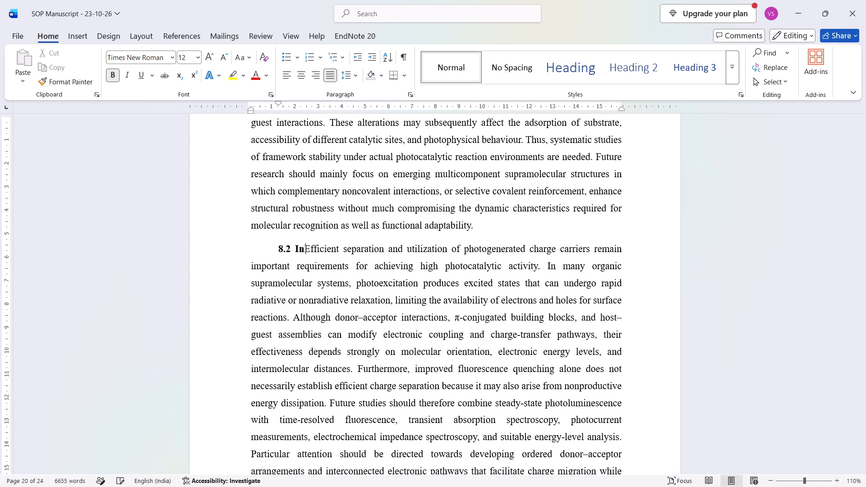
pyautogui.press('BackSpace')
pyautogui.press('BackSpace')
pyautogui.press('BackSpace')
pyautogui.press('BackSpace')
pyautogui.press('BackSpace')
pyautogui.press('BackSpace')
pyautogui.press('BackSpace')
pyautogui.press('BackSpace')
pyautogui.press('BackSpace')
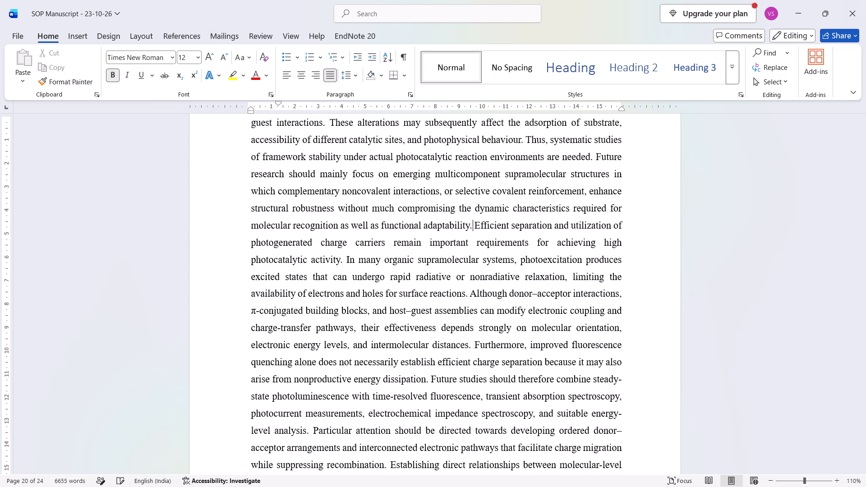
# Insert the marker "(ii)" before "Efficient separation and utilization" in the merged paragraph and save the document.
pyautogui.write('()')
pyautogui.press('space')
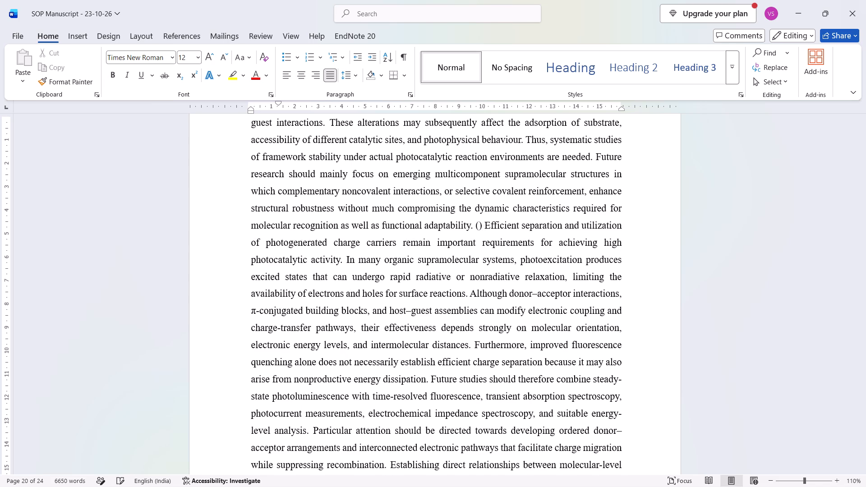
pyautogui.press('Left')
pyautogui.press('Left')
pyautogui.write('ii')
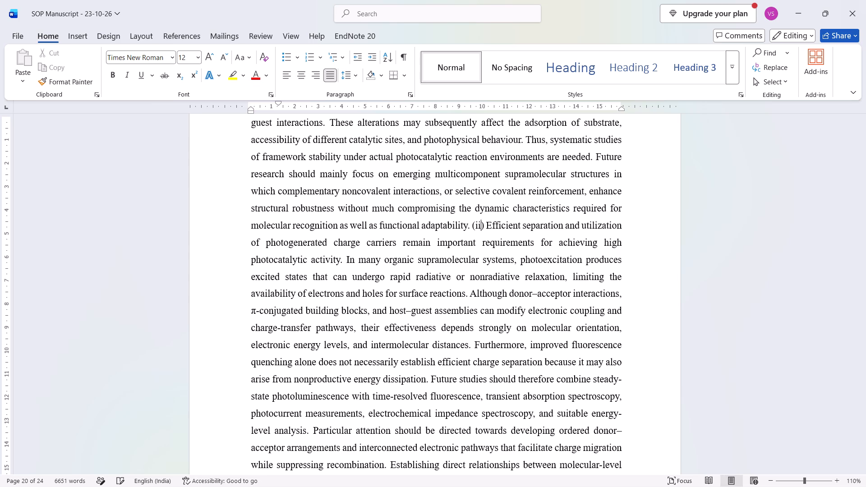
pyautogui.hotkey('ctrl', 's')
# Look through the manuscript's earlier figure pages and the remaining section 8 subsections, returning to section 8.3.
pyautogui.scroll(2, 277, 276)
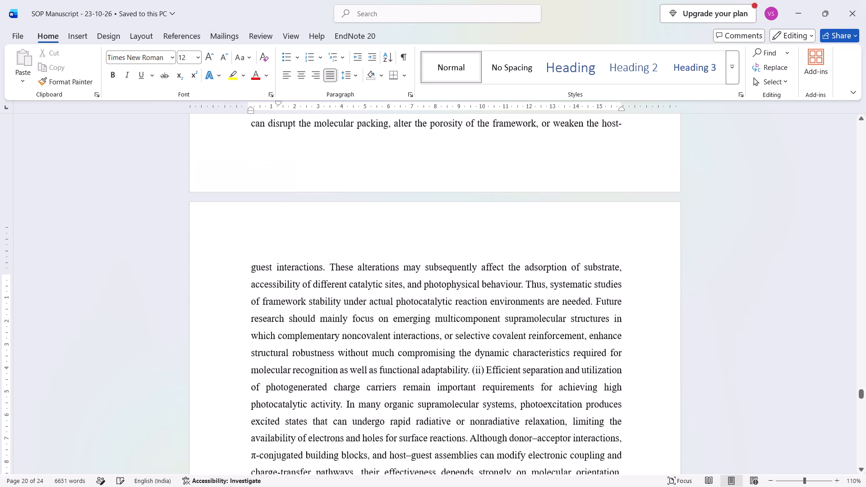
pyautogui.scroll(3, 277, 276)
pyautogui.scroll(-8, 277, 276)
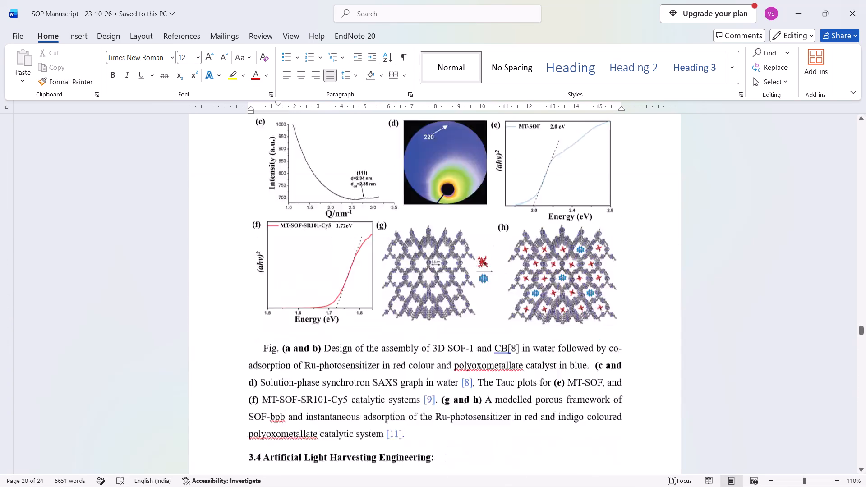
pyautogui.scroll(-15, 277, 276)
pyautogui.scroll(5, 277, 276)
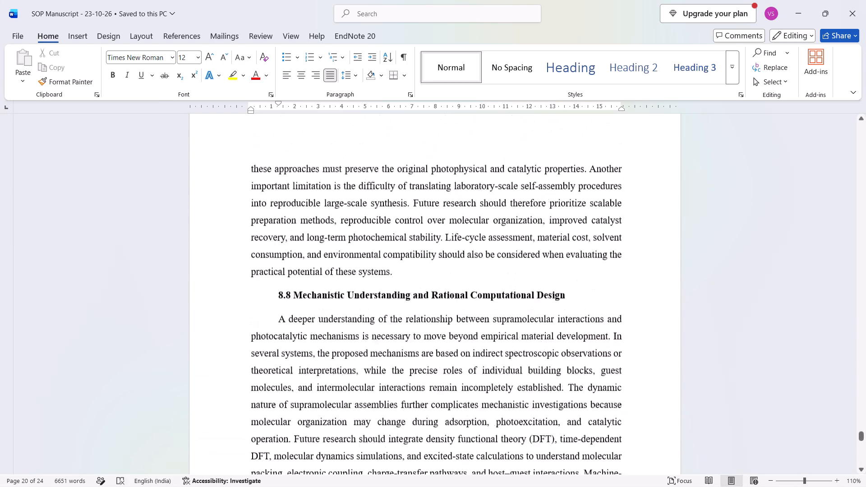
pyautogui.scroll(5, 277, 276)
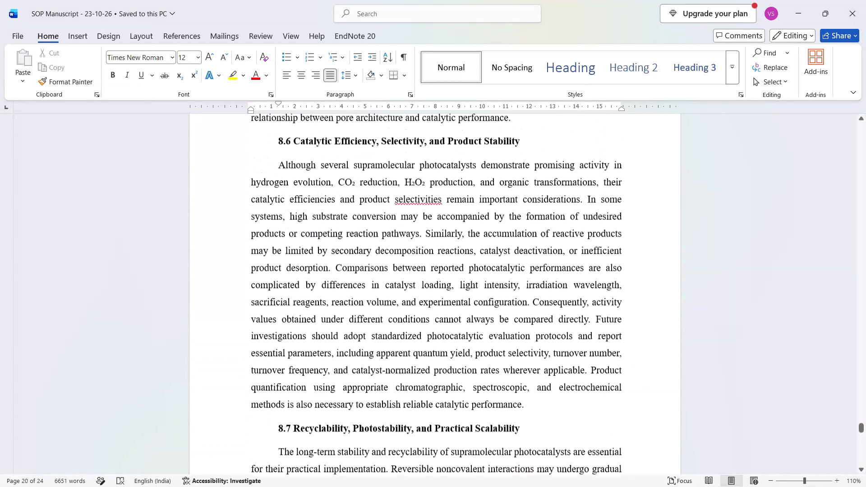
pyautogui.scroll(5, 277, 276)
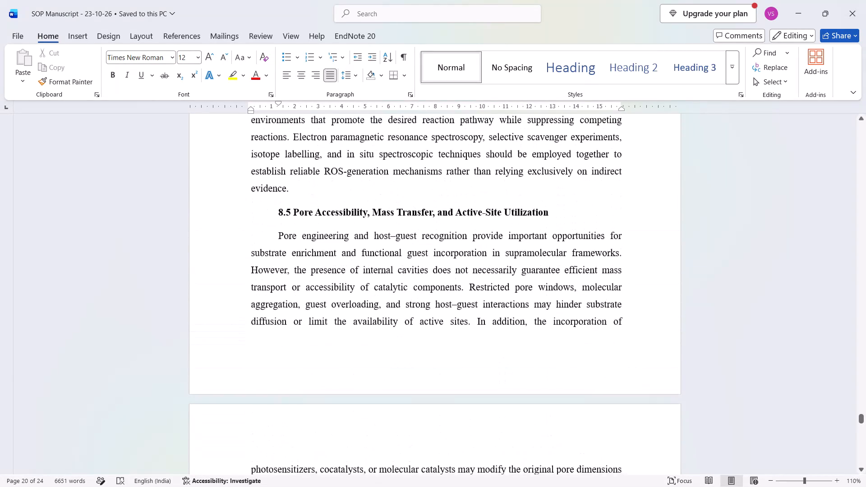
pyautogui.scroll(4, 277, 276)
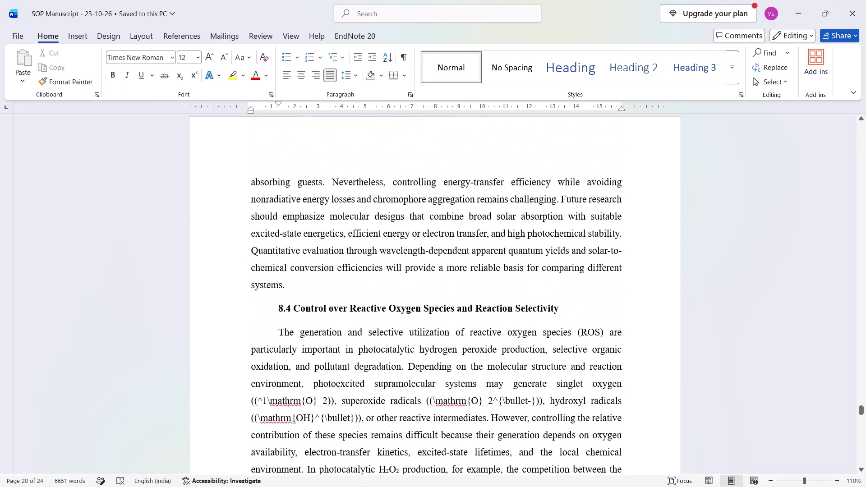
pyautogui.scroll(3, 277, 276)
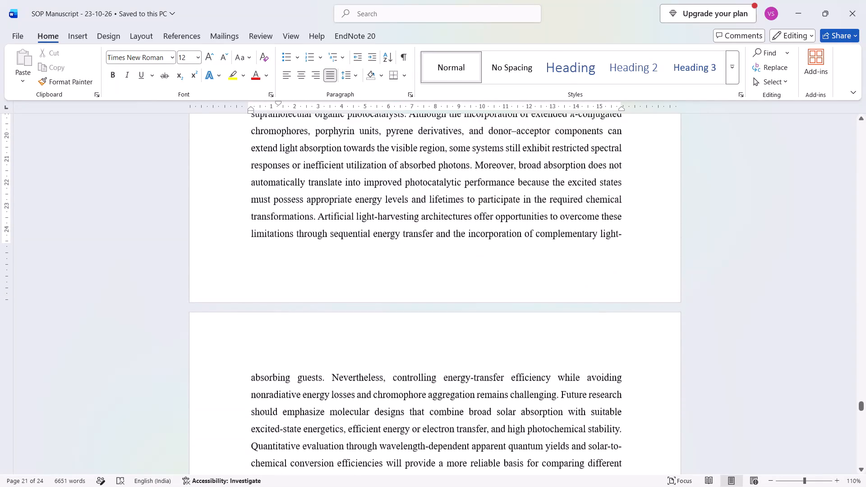
pyautogui.scroll(1, 277, 276)
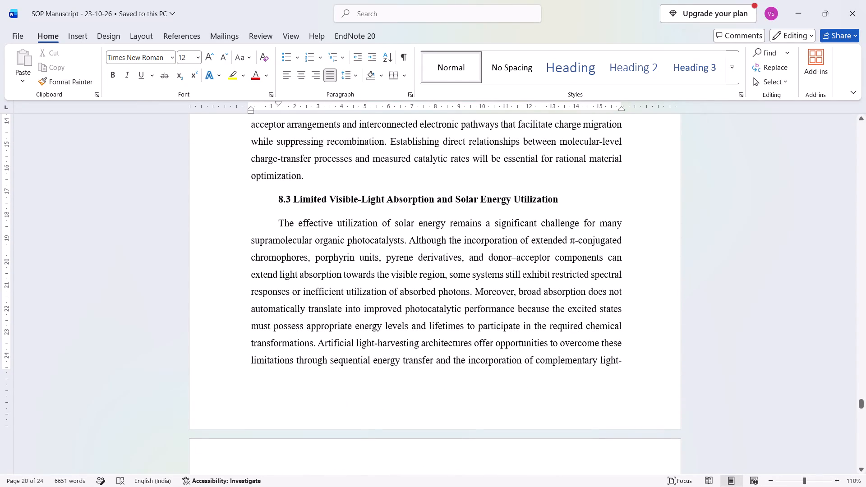
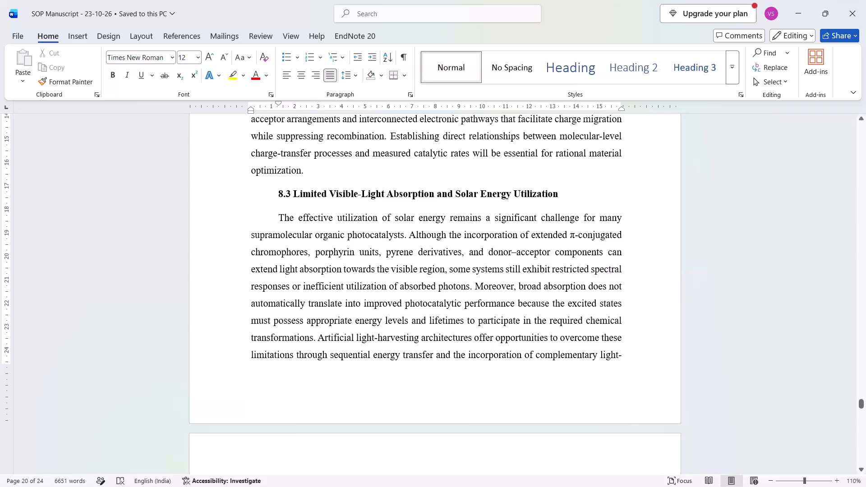
# Delete the sentence beginning "Efficient separation and utilization of photogenerated charge carriers" directly after the "(ii)" marker.
pyautogui.scroll(2, 530, 216)
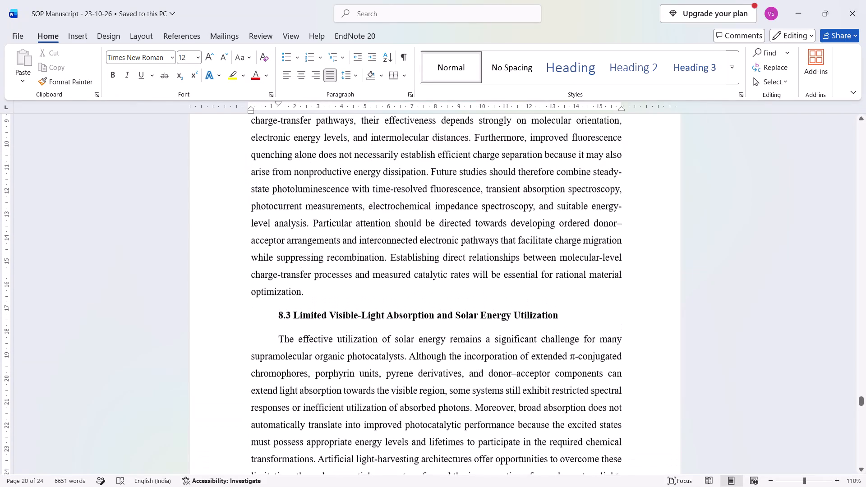
pyautogui.scroll(5, 563, 221)
pyautogui.scroll(-1, 563, 221)
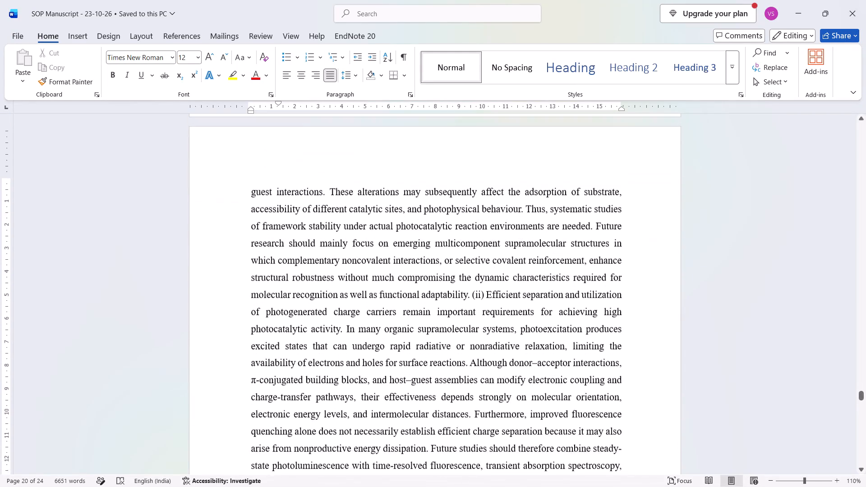
pyautogui.scroll(-1, 563, 221)
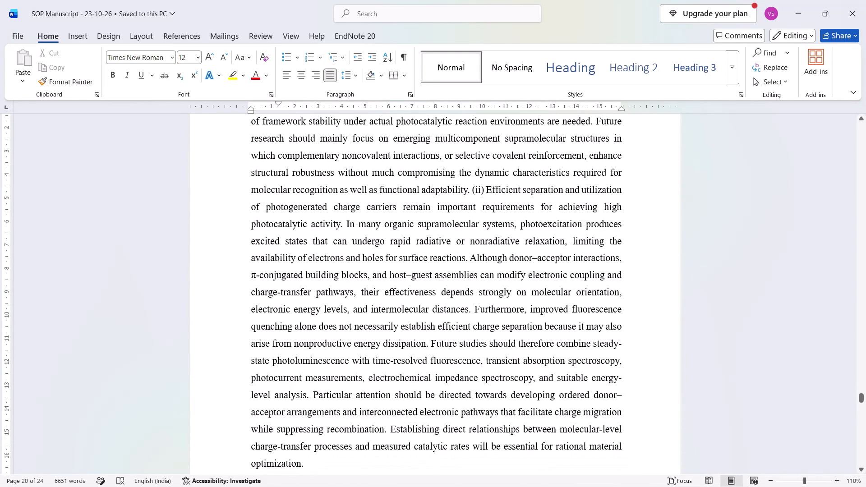
pyautogui.scroll(-2, 563, 221)
pyautogui.moveTo(343, 225); pyautogui.dragTo(488, 190)
pyautogui.press('BackSpace')
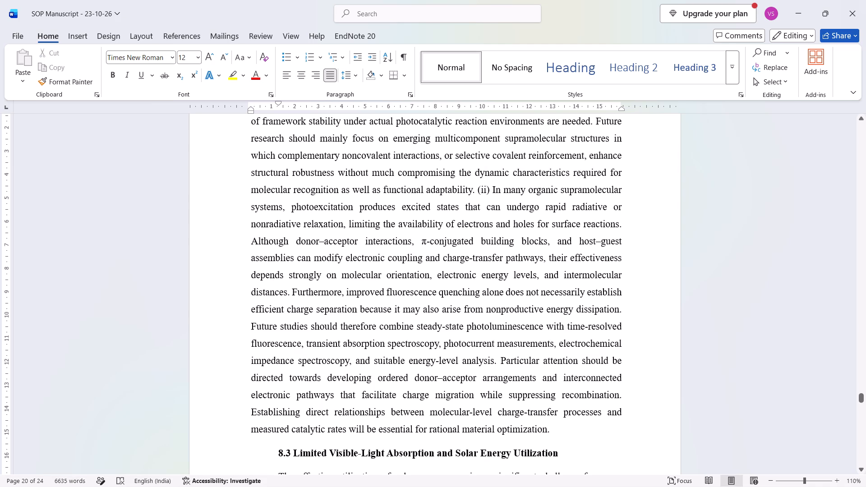
# Insert "catalytic" before "systems" in the first (ii) sentence, save the document, and hyphenate "photoexcitation" as "photo-excitation".
pyautogui.click(248, 205)
pyautogui.write('catalytic')
pyautogui.press('space')
pyautogui.hotkey('ctrl', 's')
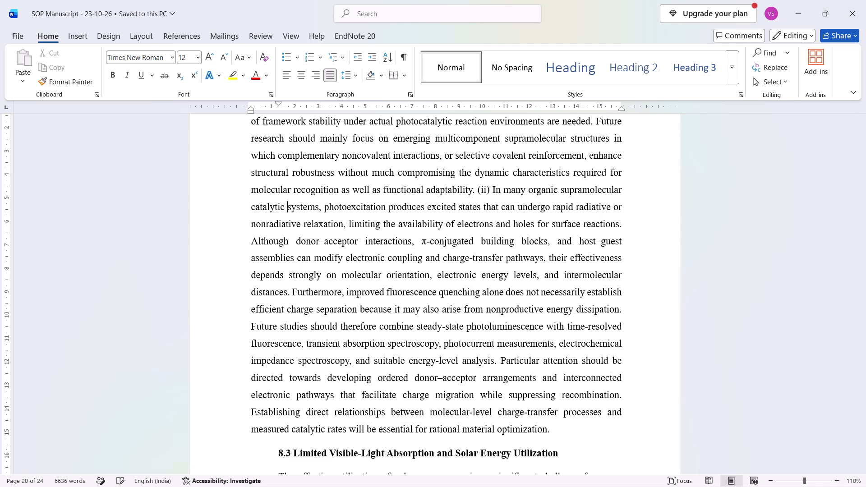
pyautogui.click(346, 207)
pyautogui.press('-')
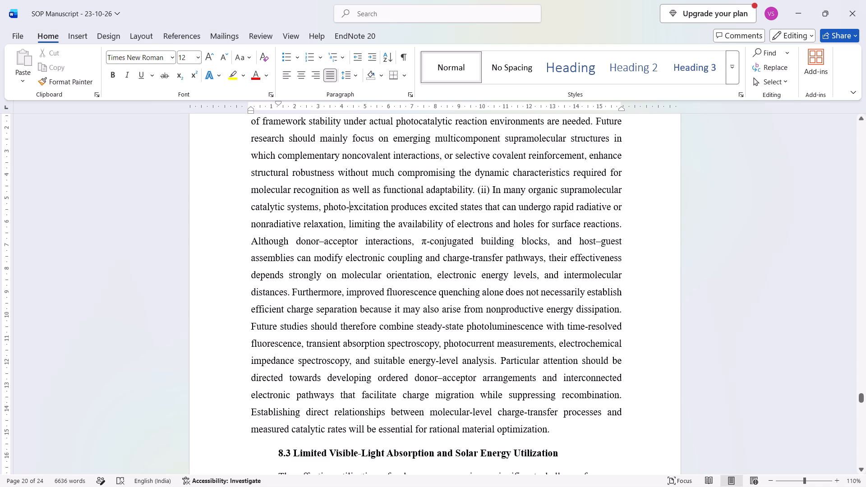
# Check the suggested synonyms for "produces" after "photo-excitation".
pyautogui.moveTo(426, 209); pyautogui.dragTo(393, 210)
pyautogui.rightClick(405, 208)
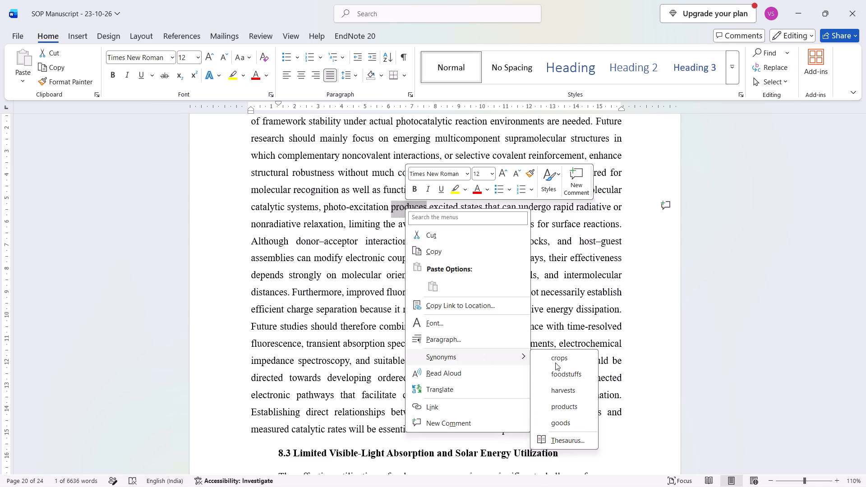
pyautogui.click(577, 307)
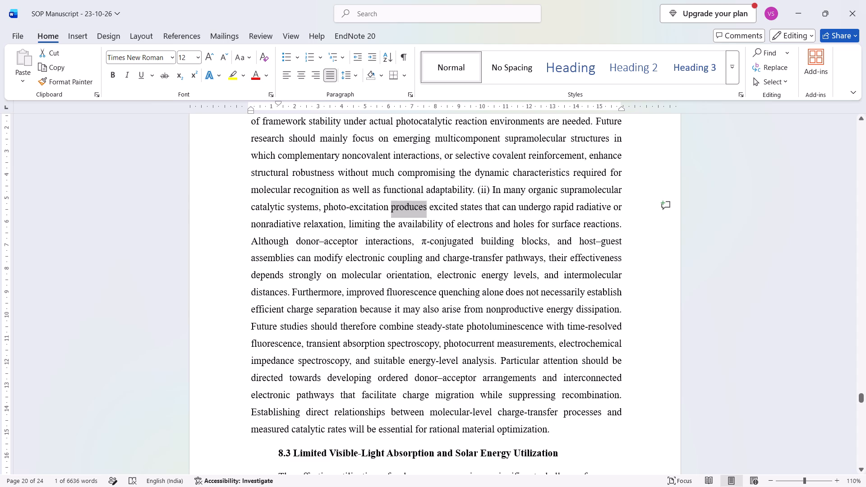
# Replace "undergo" with the synonym "suffer" and change "radiative or" to "radiative/" before "nonradiative relaxation".
pyautogui.moveTo(552, 207); pyautogui.dragTo(518, 208)
pyautogui.rightClick(526, 208)
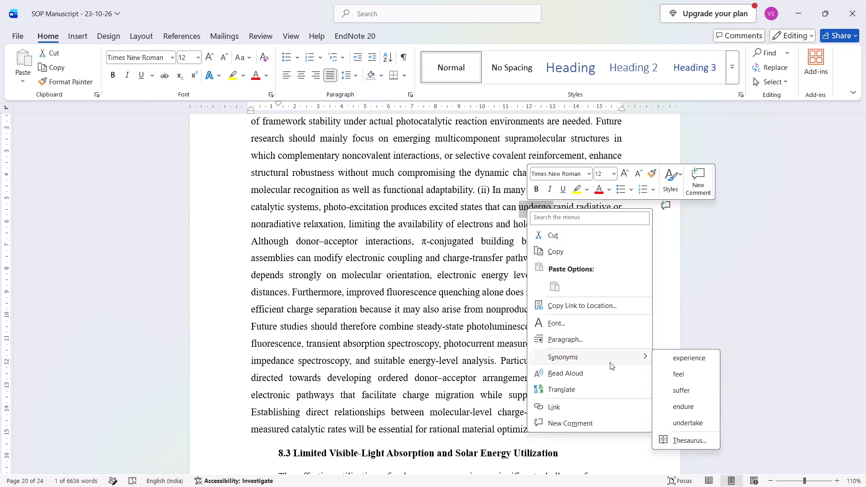
pyautogui.click(681, 392)
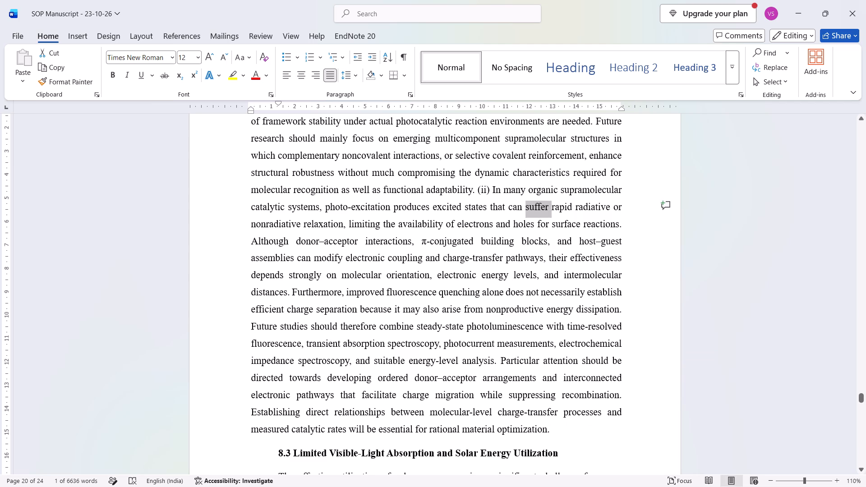
pyautogui.click(620, 210)
pyautogui.press('BackSpace')
pyautogui.press('BackSpace')
pyautogui.press('BackSpace')
pyautogui.press('/')
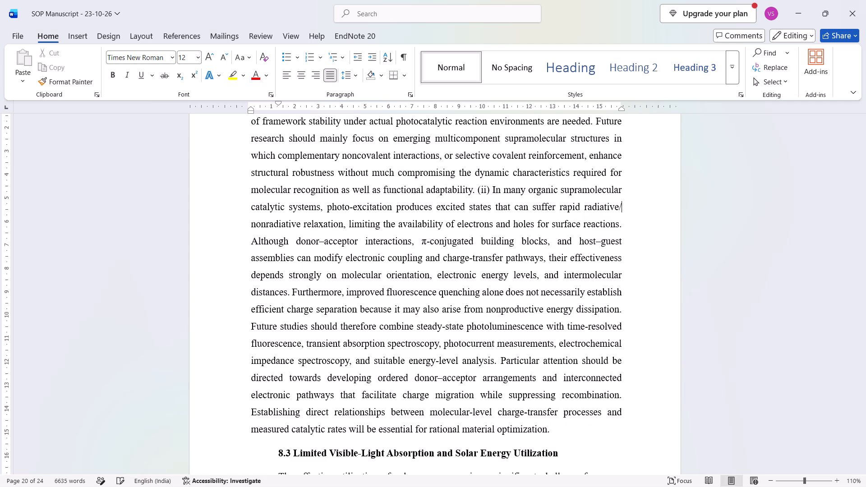
# Check the suggested synonyms for "limiting" after "nonradiative relaxation".
pyautogui.moveTo(384, 224); pyautogui.dragTo(347, 223)
pyautogui.rightClick(356, 223)
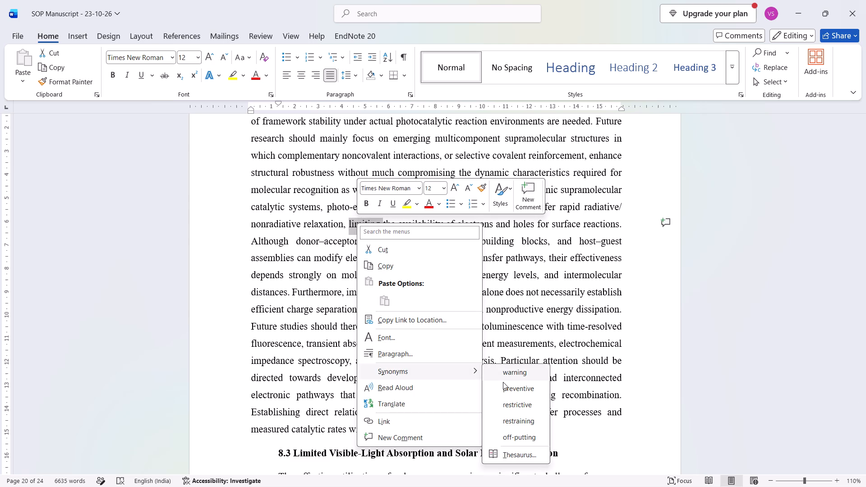
pyautogui.click(518, 315)
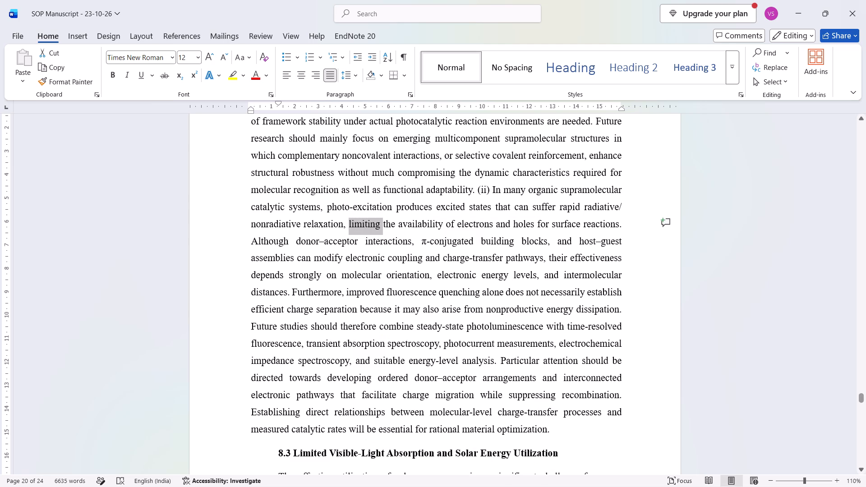
# Replace "availability" with the synonym "accessibility" in the phrase about electrons and holes.
pyautogui.moveTo(444, 221); pyautogui.dragTo(399, 221)
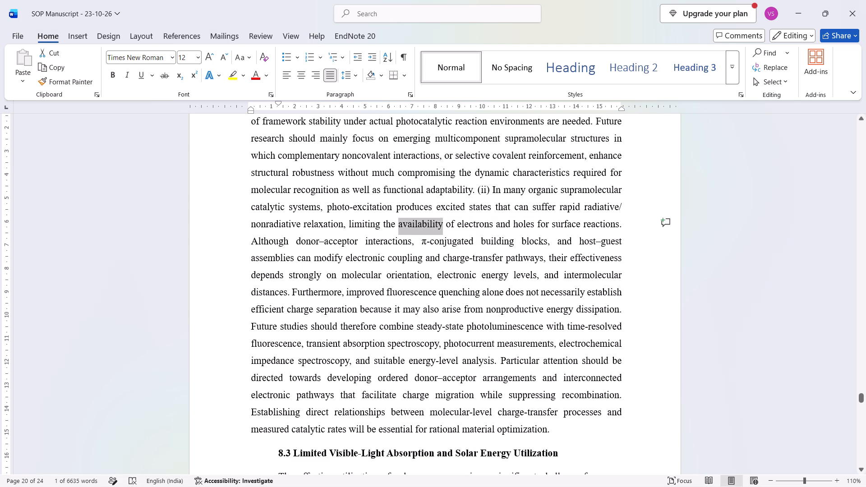
pyautogui.moveTo(399, 221); pyautogui.dragTo(399, 222)
pyautogui.rightClick(406, 224)
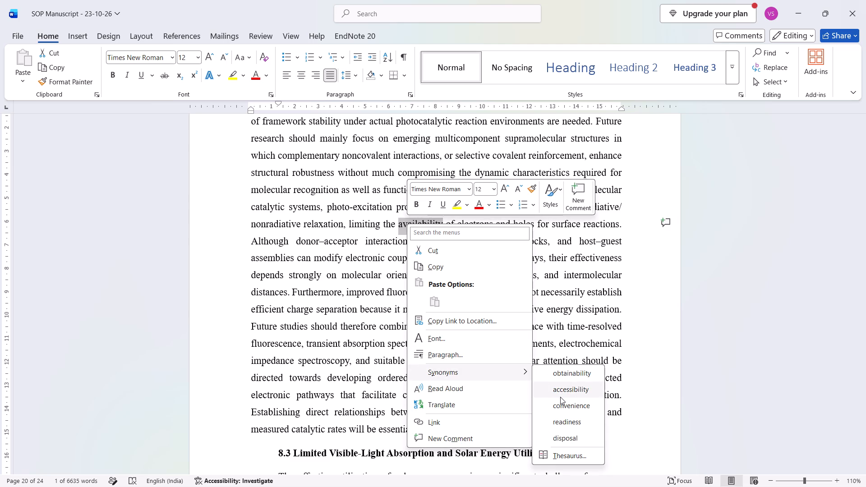
pyautogui.click(560, 397)
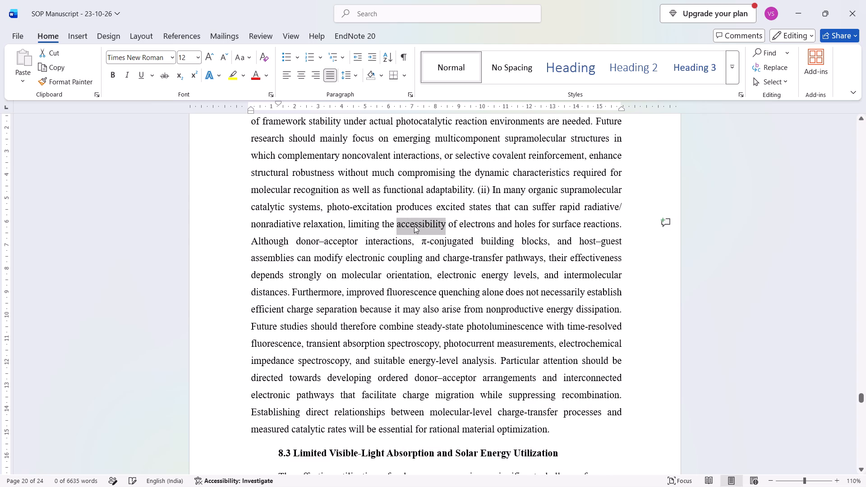
# Shorten "electrons" to "e-" in the accessibility phrase and make its minus sign superscript.
pyautogui.click(495, 225)
pyautogui.press('BackSpace')
pyautogui.press('BackSpace')
pyautogui.press('BackSpace')
pyautogui.press('BackSpace')
pyautogui.press('BackSpace')
pyautogui.press('BackSpace')
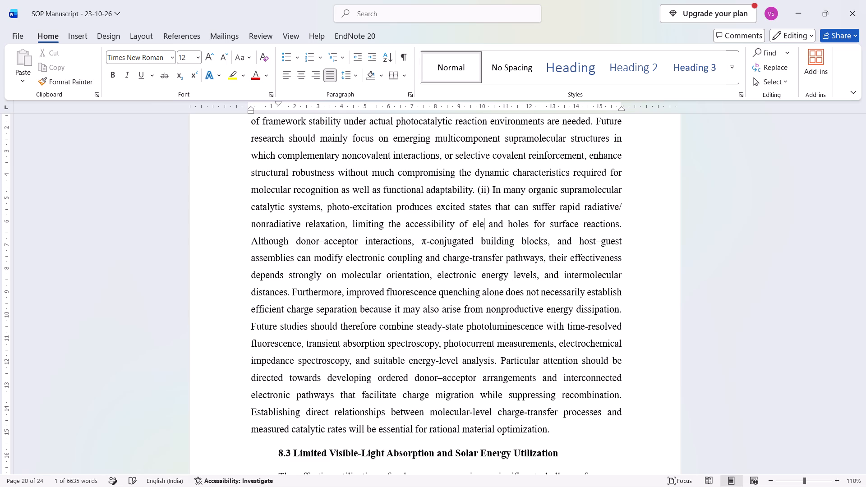
pyautogui.press('BackSpace')
pyautogui.press('BackSpace')
pyautogui.press('-')
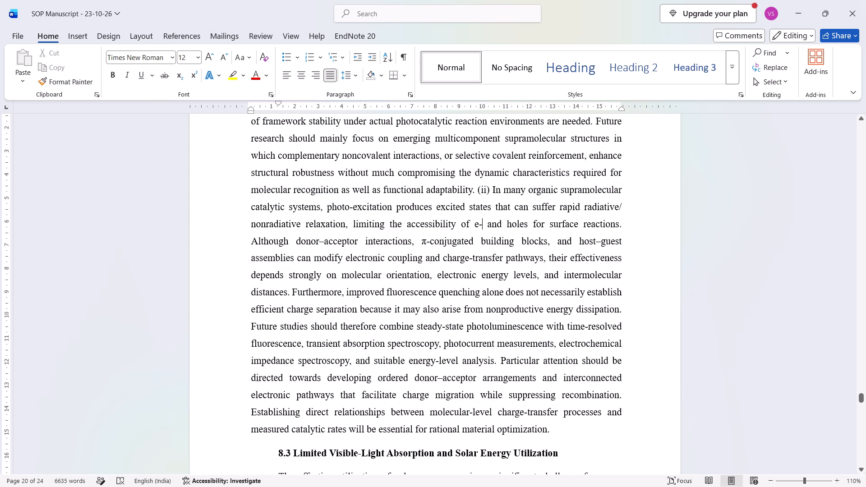
pyautogui.moveTo(484, 227); pyautogui.dragTo(477, 230)
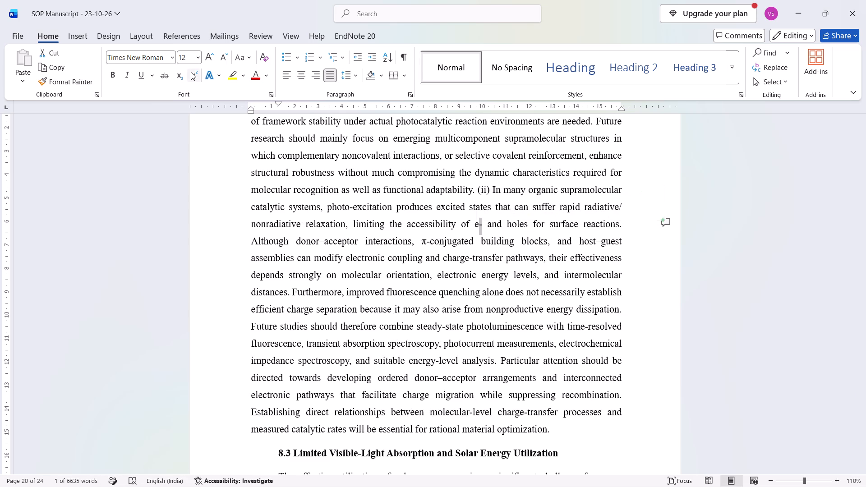
pyautogui.click(191, 72)
# Shorten "holes" to "h+" in the same phrase and make its plus sign superscript.
pyautogui.click(526, 223)
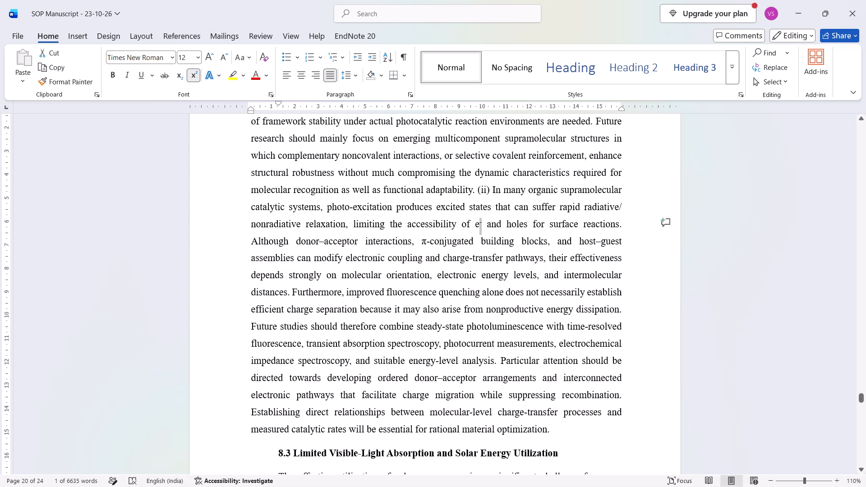
pyautogui.press('BackSpace')
pyautogui.press('BackSpace')
pyautogui.press('BackSpace')
pyautogui.press('BackSpace')
pyautogui.hotkey('shift', '+')
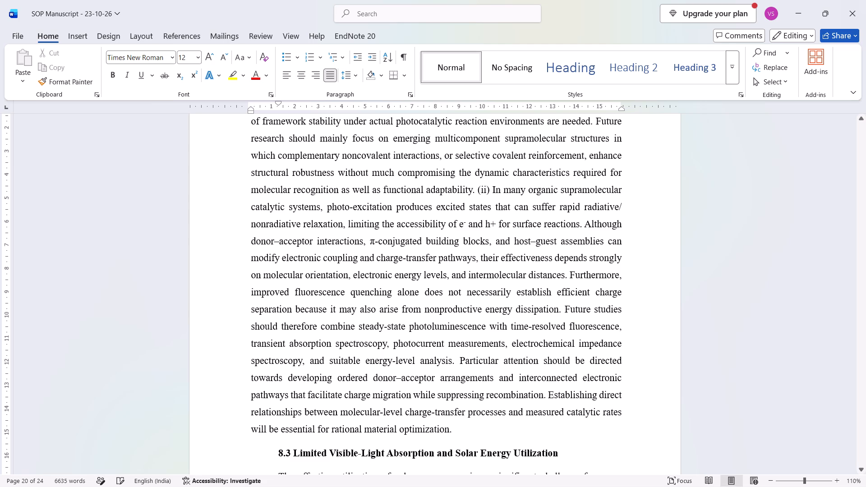
pyautogui.moveTo(497, 224); pyautogui.dragTo(493, 225)
pyautogui.moveTo(493, 225); pyautogui.dragTo(492, 226)
pyautogui.click(196, 76)
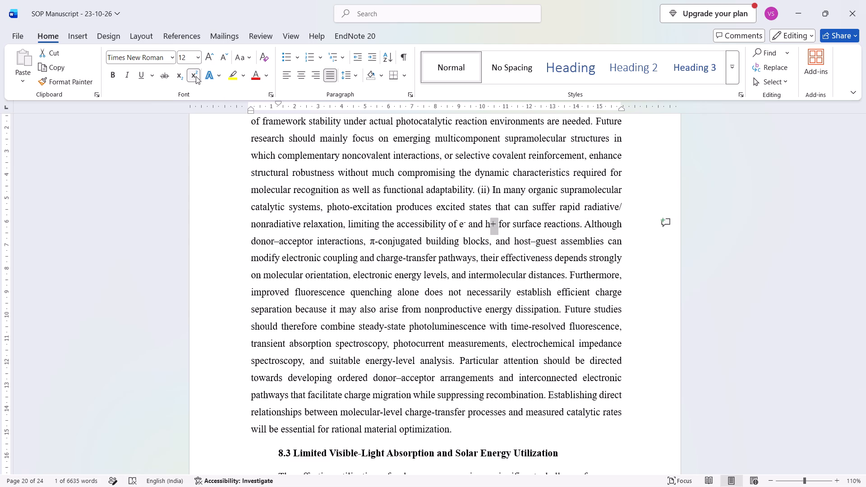
pyautogui.click(555, 221)
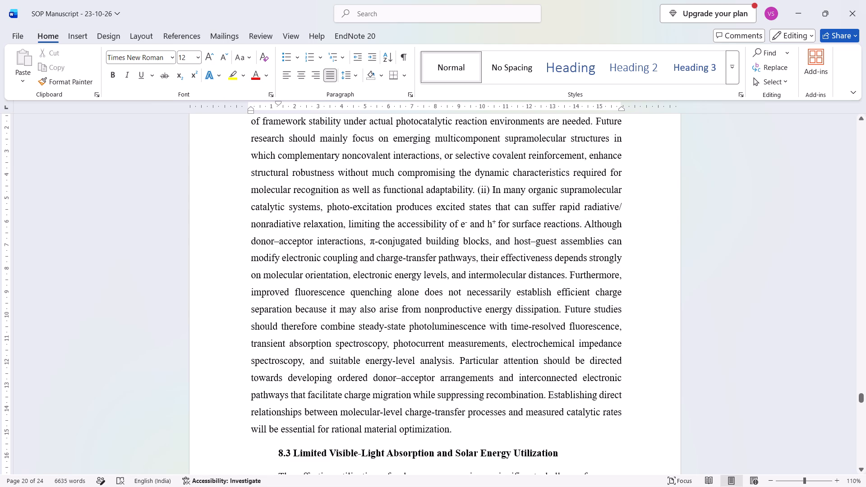
# Insert "different" before "surface reactions" at the end of the sentence.
pyautogui.click(512, 223)
pyautogui.write('different')
pyautogui.press('space')
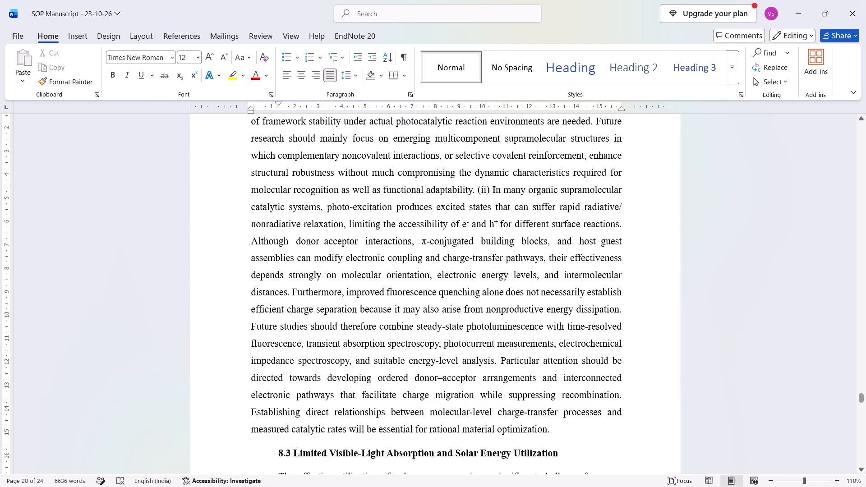
# Change the dash in "donor–acceptor interactions" to a hyphen and insert "various" before the phrase in the "Although" sentence.
pyautogui.click(325, 240)
pyautogui.press('BackSpace')
pyautogui.press('-')
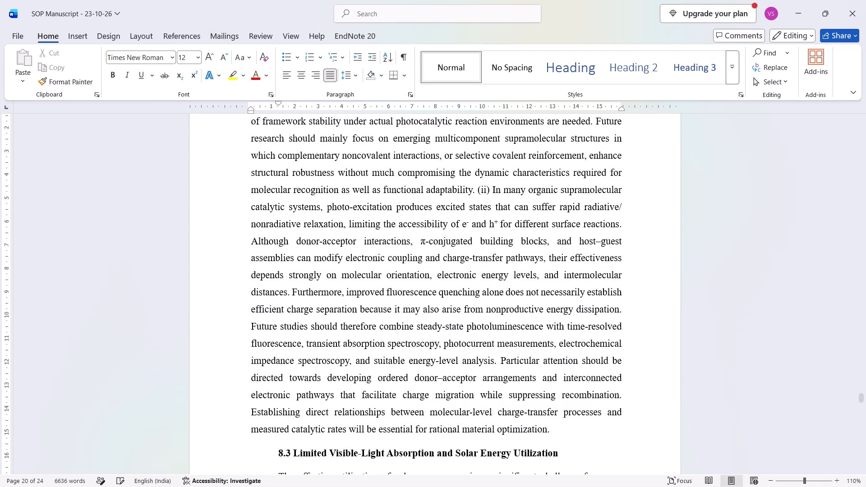
pyautogui.click(295, 240)
pyautogui.write('various')
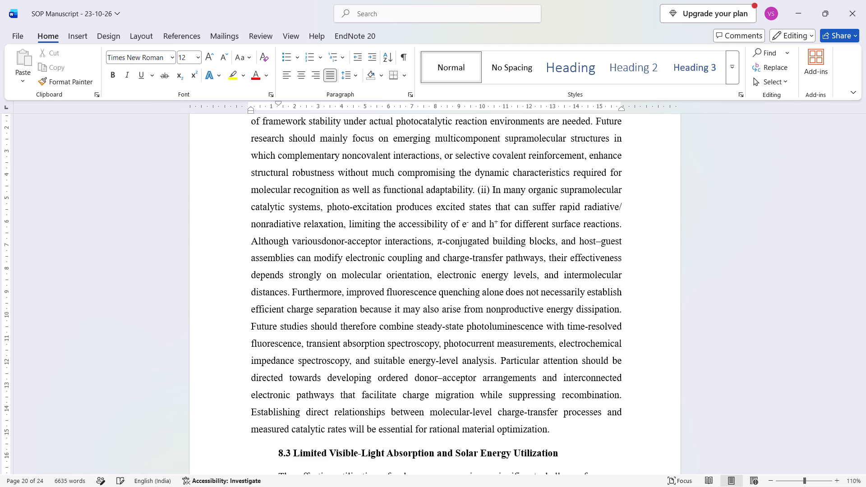
pyautogui.press('space')
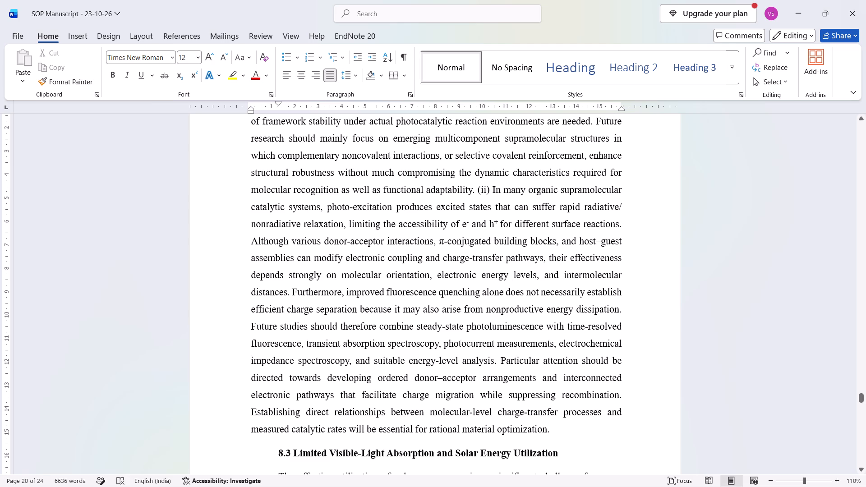
# Replace "blocks" with "units" in "π-conjugated building blocks" and save the document.
pyautogui.moveTo(556, 243); pyautogui.dragTo(543, 242)
pyautogui.moveTo(543, 242); pyautogui.dragTo(531, 243)
pyautogui.write('units')
pyautogui.hotkey('ctrl', 's')
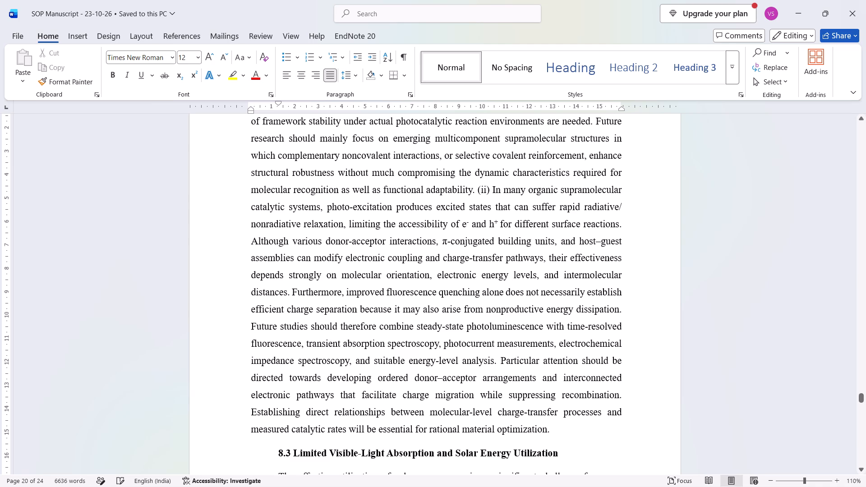
# Change the dash in "host–guest assemblies" to a hyphen and replace "modify" with "alter" before "electronic coupling".
pyautogui.click(599, 240)
pyautogui.press('BackSpace')
pyautogui.press('-')
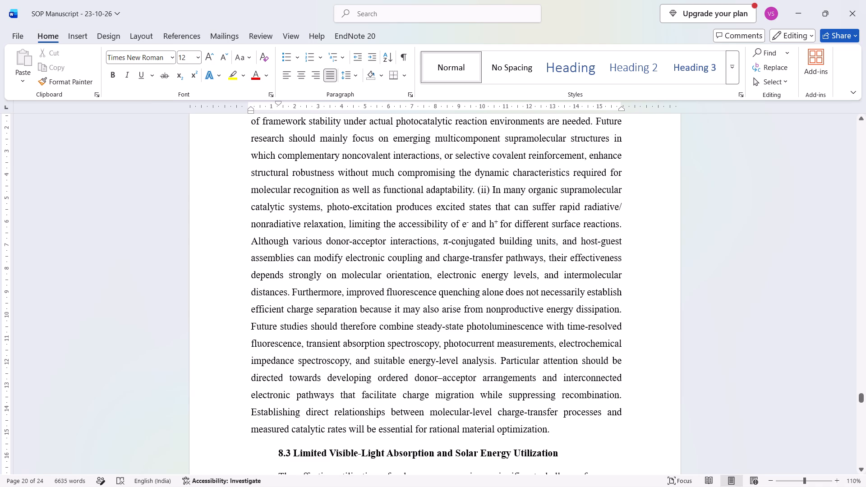
pyautogui.moveTo(345, 256); pyautogui.dragTo(317, 258)
pyautogui.write('alter')
pyautogui.press('space')
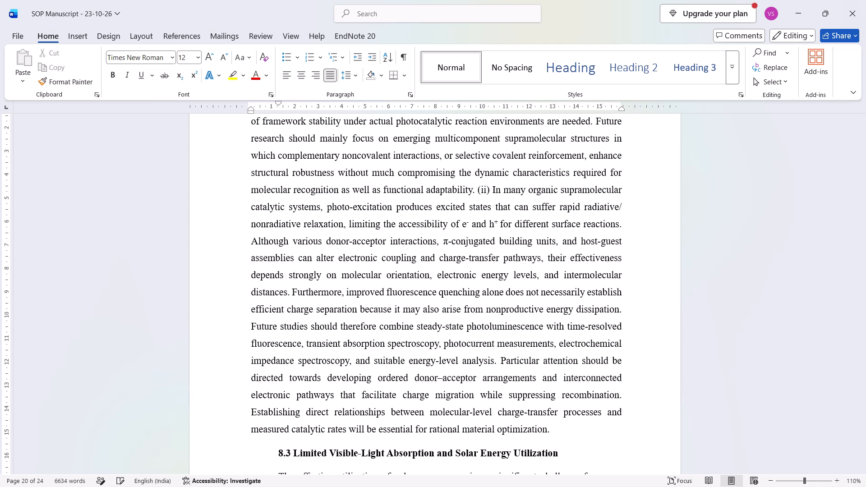
# Replace "and" with "as well as" before "charge-transfer pathways" in the "Although" sentence and save the document.
pyautogui.click(437, 257)
pyautogui.click(437, 257)
pyautogui.press('Left')
pyautogui.press('BackSpace')
pyautogui.press('BackSpace')
pyautogui.write('s well as')
pyautogui.hotkey('ctrl', 's')
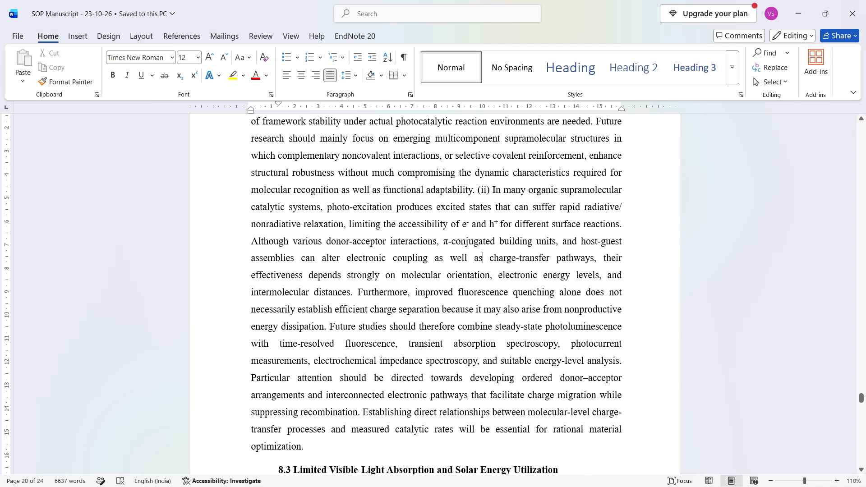
# Replace "pathways" with "paths" and "effectiveness" with the synonym "efficacy" in the "Although" sentence.
pyautogui.moveTo(556, 257); pyautogui.dragTo(586, 257)
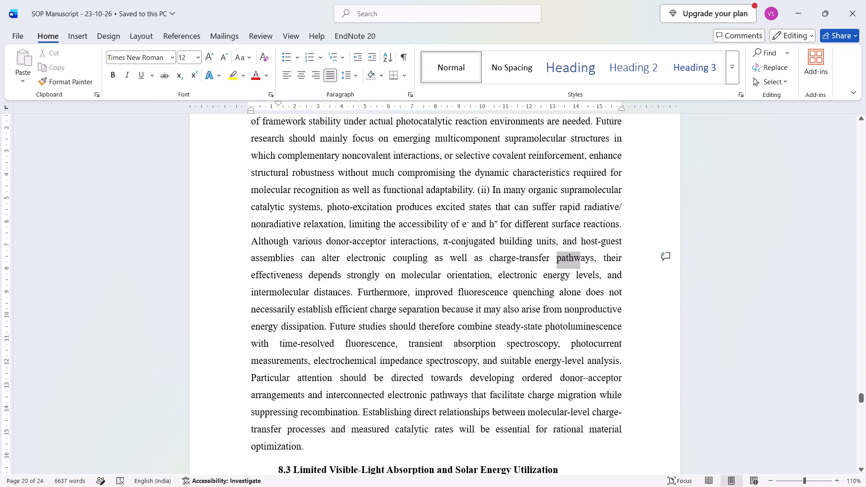
pyautogui.moveTo(586, 257); pyautogui.dragTo(592, 257)
pyautogui.moveTo(592, 257); pyautogui.dragTo(593, 258)
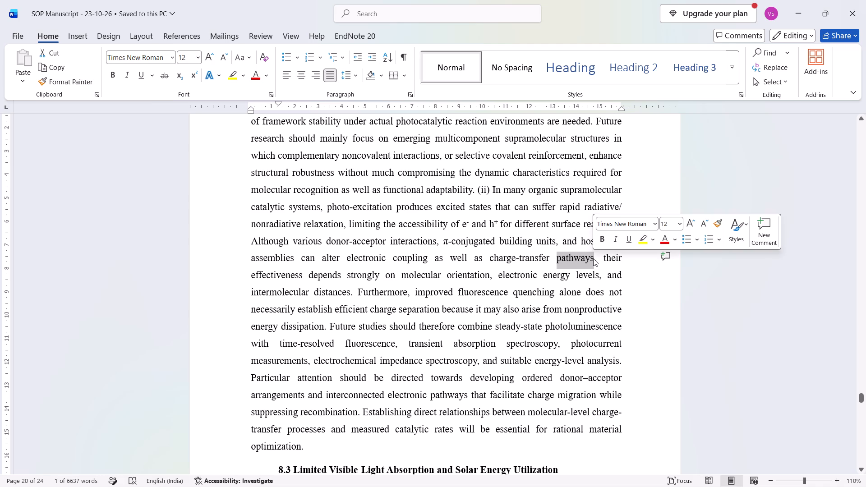
pyautogui.write('paths')
pyautogui.moveTo(624, 258); pyautogui.dragTo(570, 260)
pyautogui.rightClick(585, 258)
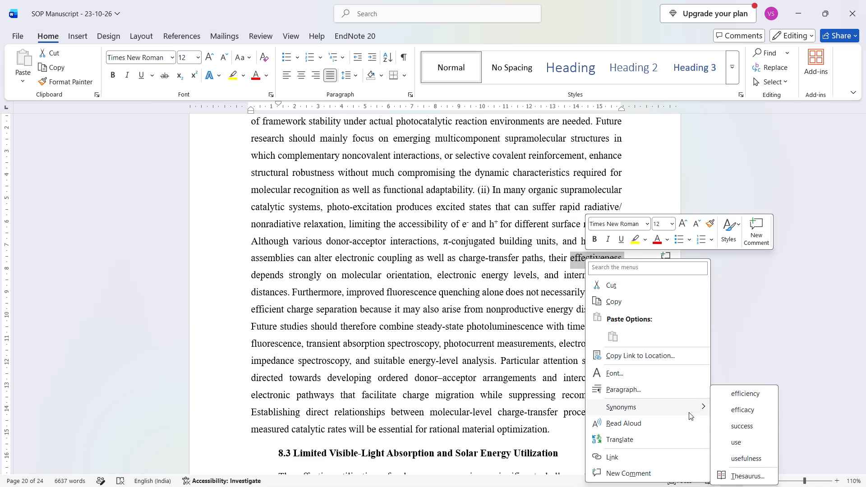
pyautogui.click(743, 406)
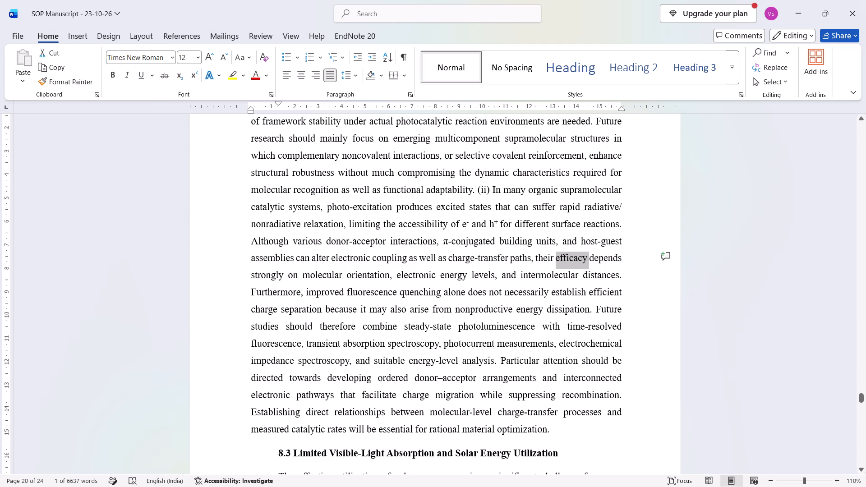
# Insert "mainly" after "their efficacy" and delete "strongly" after "depends".
pyautogui.click(586, 258)
pyautogui.press('space')
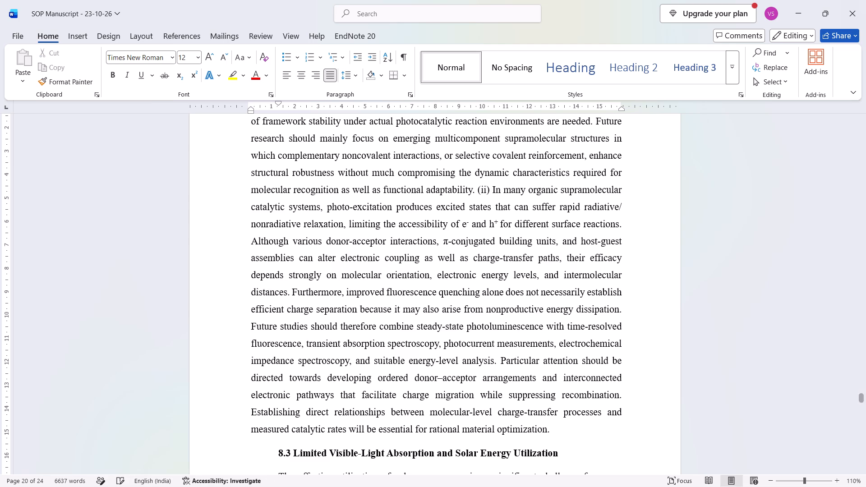
pyautogui.write('mainly')
pyautogui.moveTo(322, 276); pyautogui.dragTo(288, 275)
pyautogui.rightClick(297, 275)
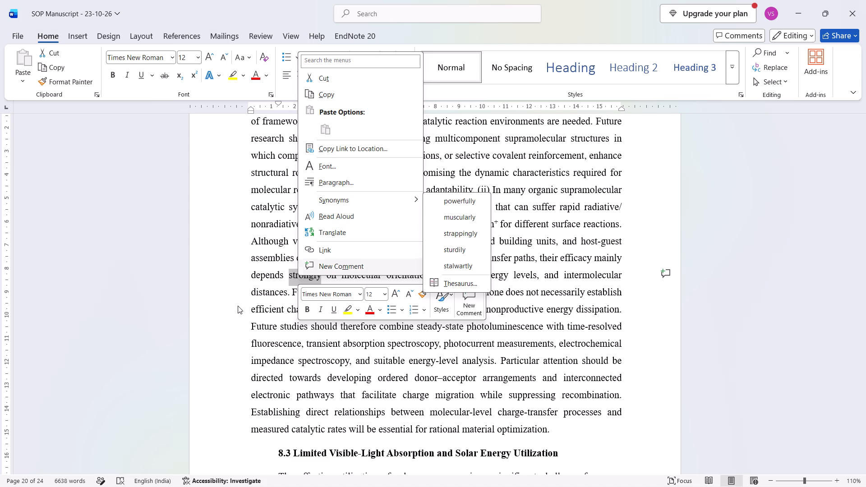
pyautogui.click(252, 309)
pyautogui.press('BackSpace')
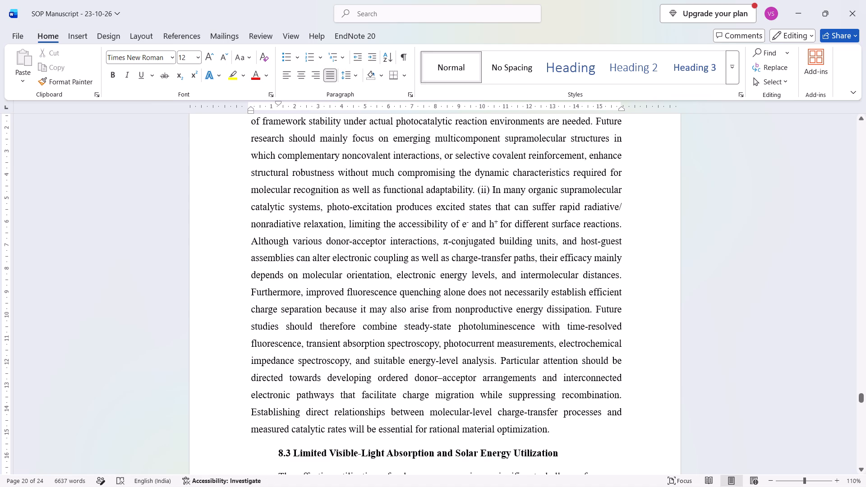
# Insert "their" before "electronic energy levels" in the "Although" sentence.
pyautogui.moveTo(347, 277); pyautogui.dragTo(299, 276)
pyautogui.click(371, 288)
pyautogui.click(397, 276)
pyautogui.write('their')
pyautogui.press('space')
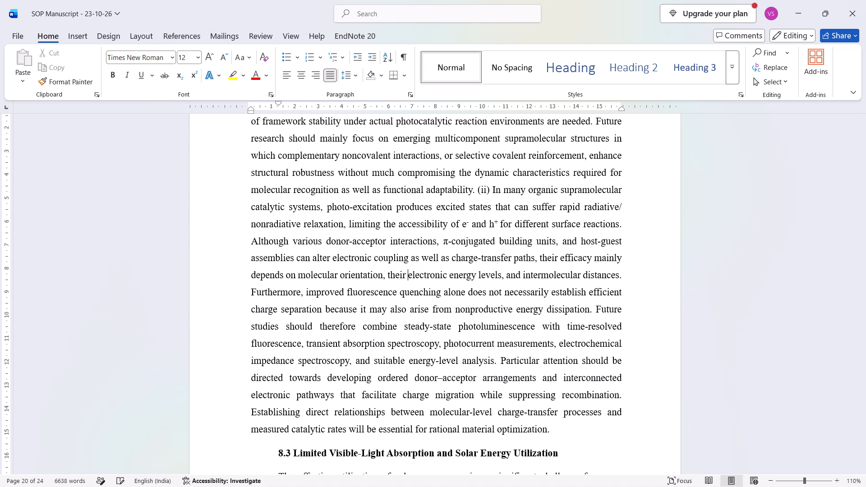
# Replace "and" with "as well as" before "intermolecular distances" and save the document.
pyautogui.click(518, 276)
pyautogui.press('Right')
pyautogui.press('BackSpace')
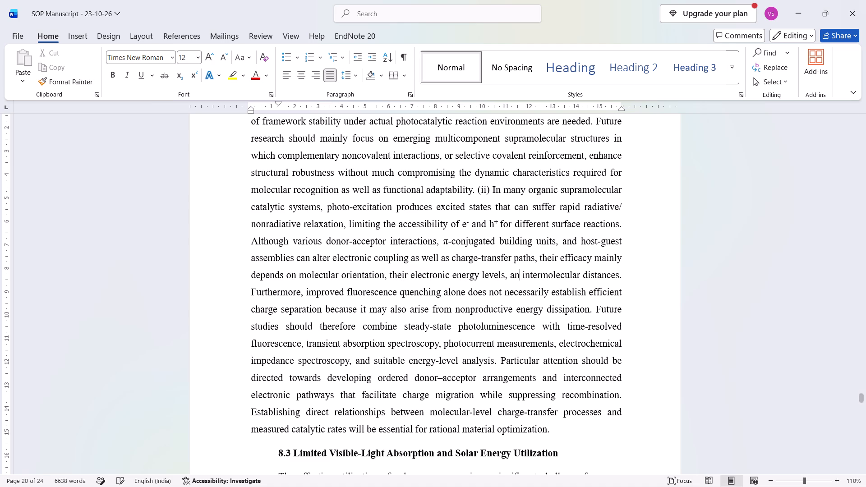
pyautogui.press('BackSpace')
pyautogui.write('s well as')
pyautogui.hotkey('ctrl', 's')
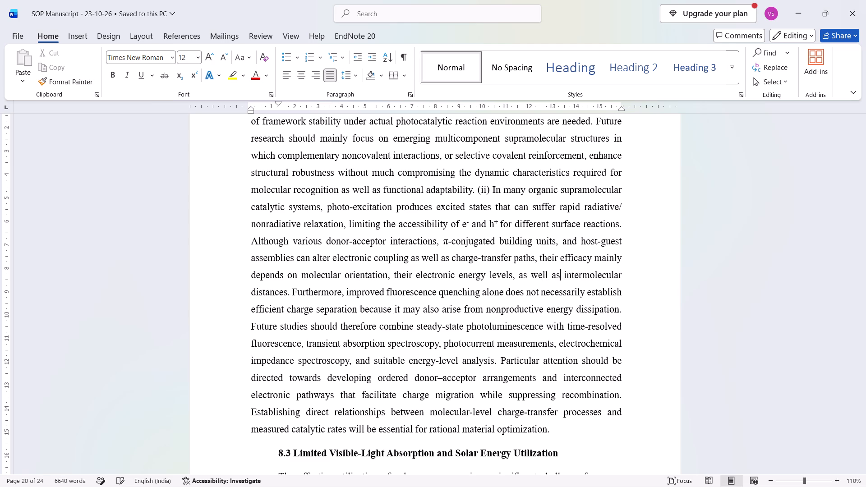
# Replace "Furthermore" with the synonym "Moreover" and "improved" with "amended" before "fluorescence quenching".
pyautogui.moveTo(341, 292); pyautogui.dragTo(315, 290)
pyautogui.moveTo(315, 290); pyautogui.dragTo(293, 294)
pyautogui.rightClick(304, 293)
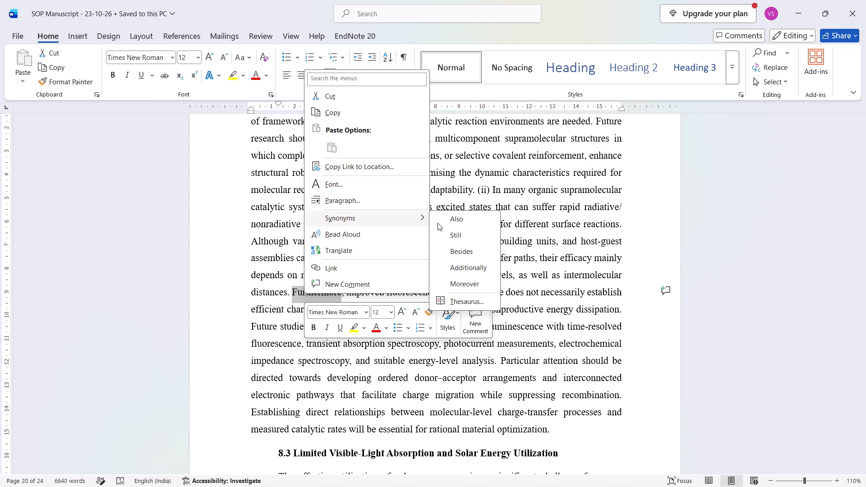
pyautogui.click(464, 284)
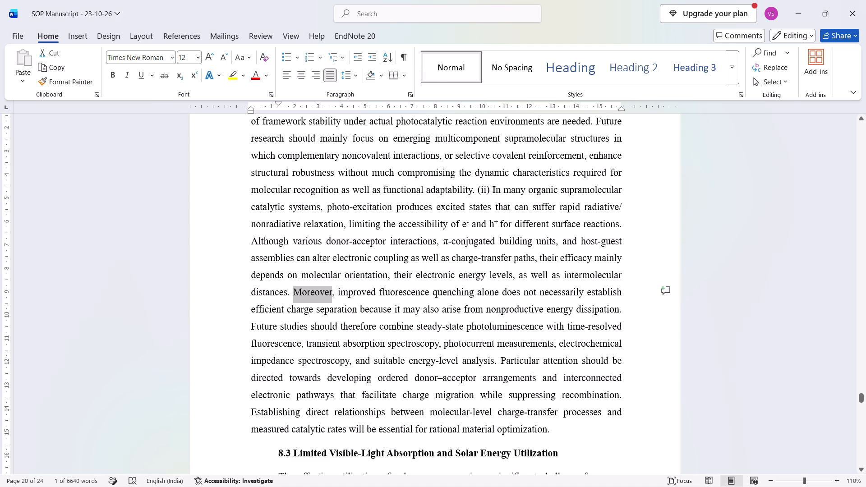
pyautogui.moveTo(375, 294); pyautogui.dragTo(339, 294)
pyautogui.rightClick(347, 293)
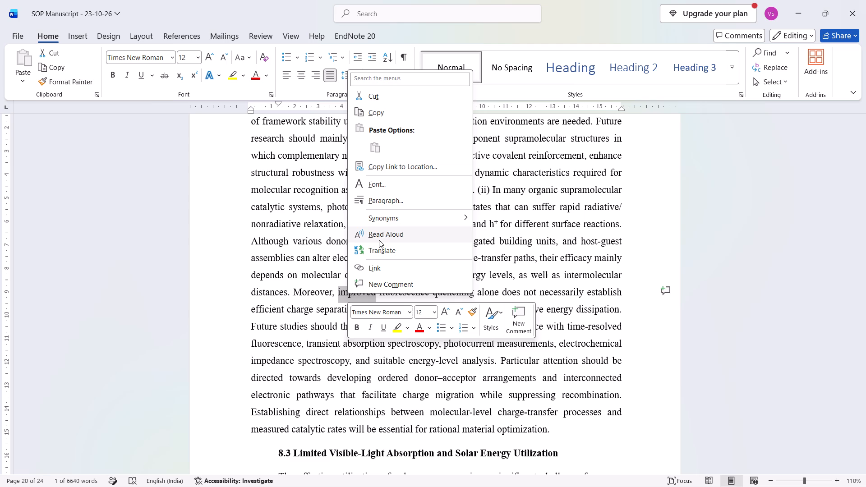
pyautogui.click(395, 224)
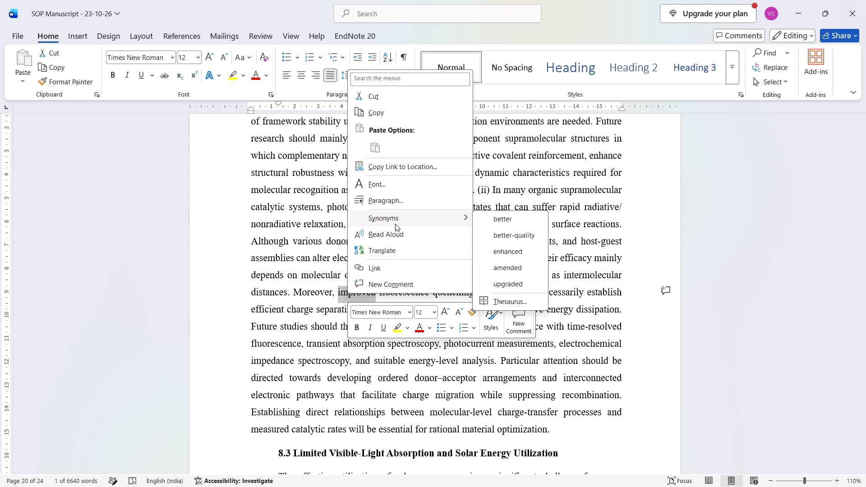
pyautogui.click(506, 262)
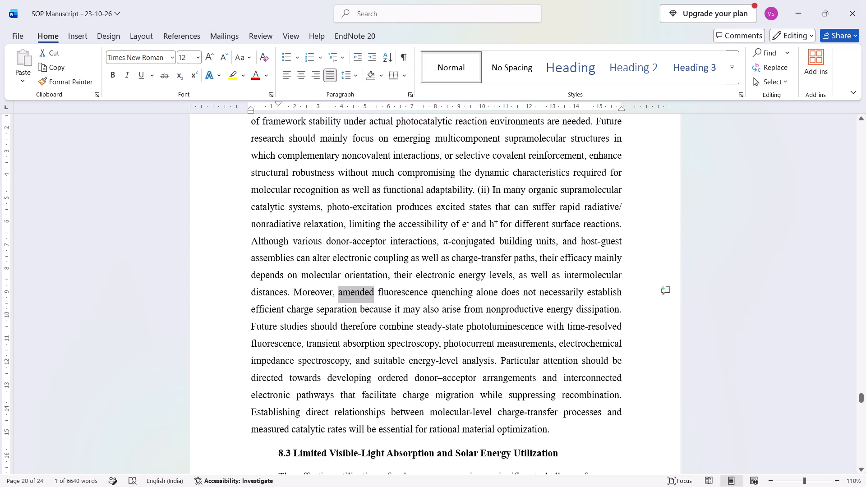
# Look for a synonym for "necessarily" before "establish efficient charge separation" in the "Moreover" sentence.
pyautogui.moveTo(585, 289); pyautogui.dragTo(540, 292)
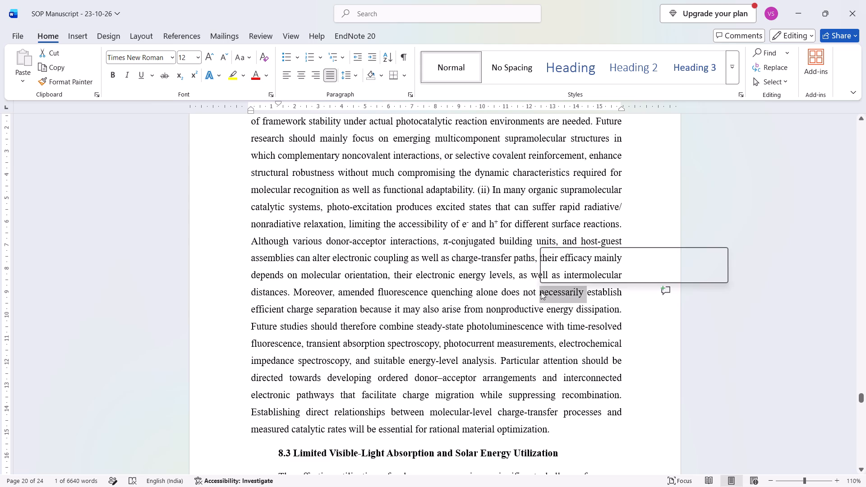
pyautogui.rightClick(554, 292)
pyautogui.click(554, 292)
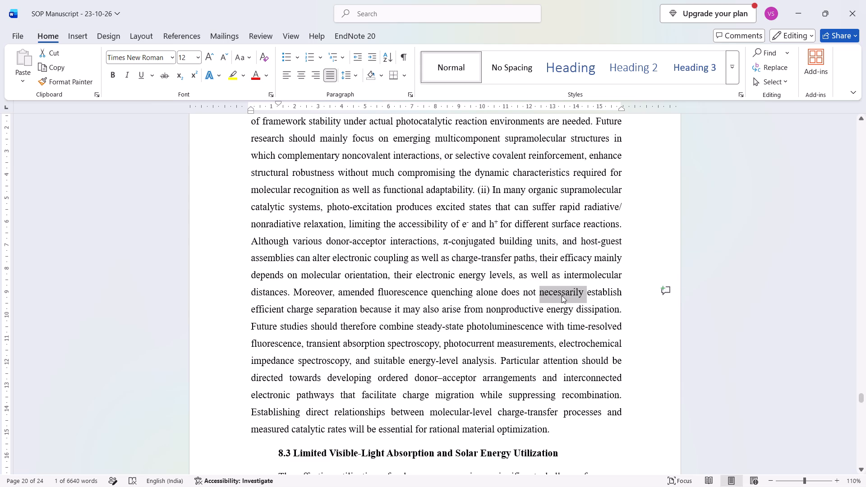
pyautogui.rightClick(562, 295)
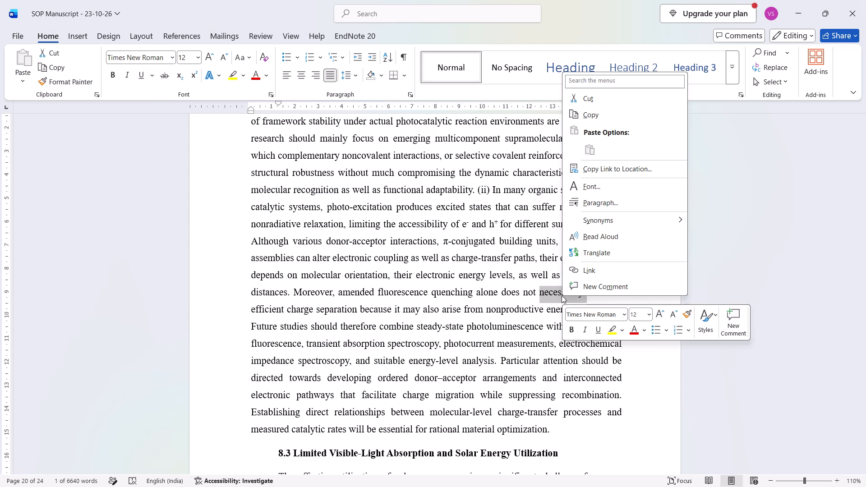
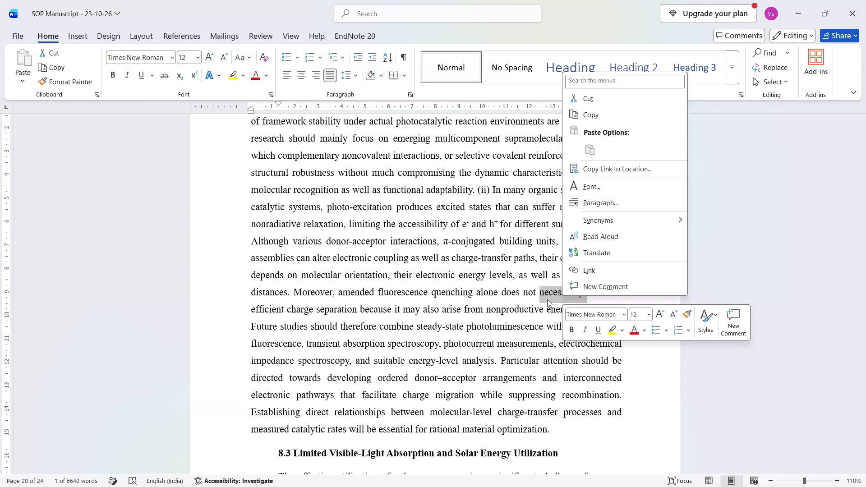
# Replace "necessarily" with the synonym "essentially" before "establish efficient charge separation" in the "Moreover" sentence.
pyautogui.click(629, 223)
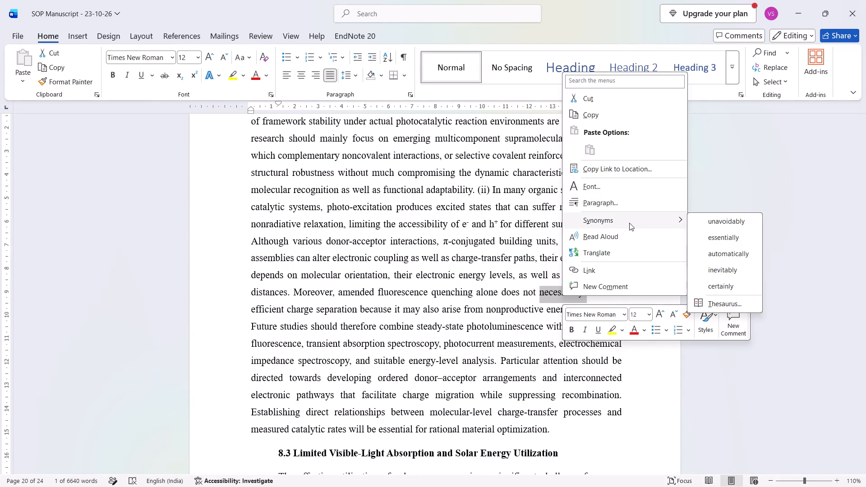
pyautogui.click(723, 240)
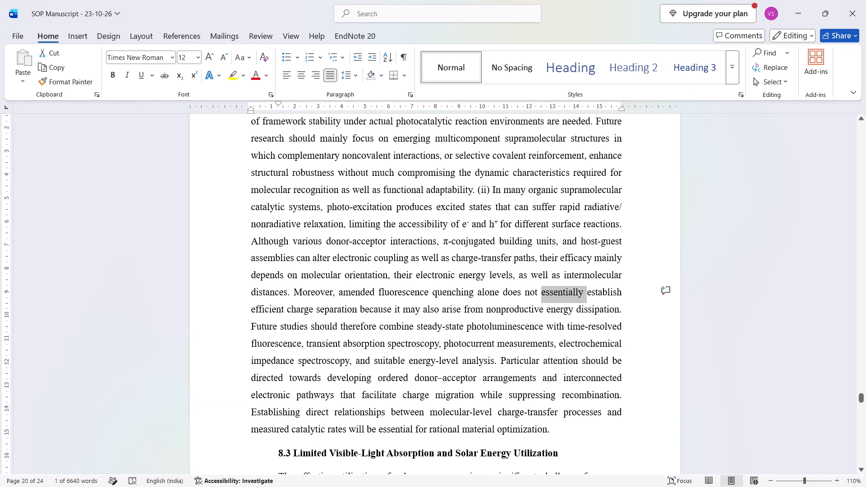
# In the "Moreover" sentence, replace "separation" with "isolation" after "efficient charge" and "because" with "as" before "it may also arise".
pyautogui.moveTo(357, 310); pyautogui.dragTo(316, 308)
pyautogui.write('isolation')
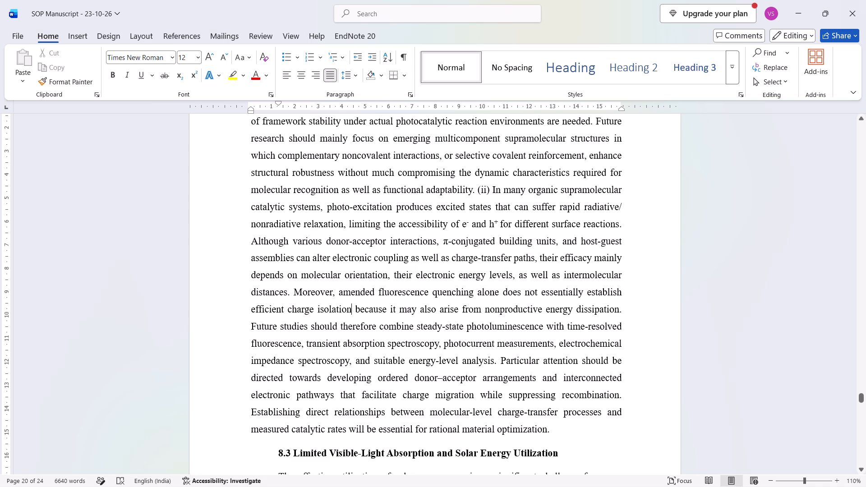
pyautogui.moveTo(385, 309); pyautogui.dragTo(354, 312)
pyautogui.write('as')
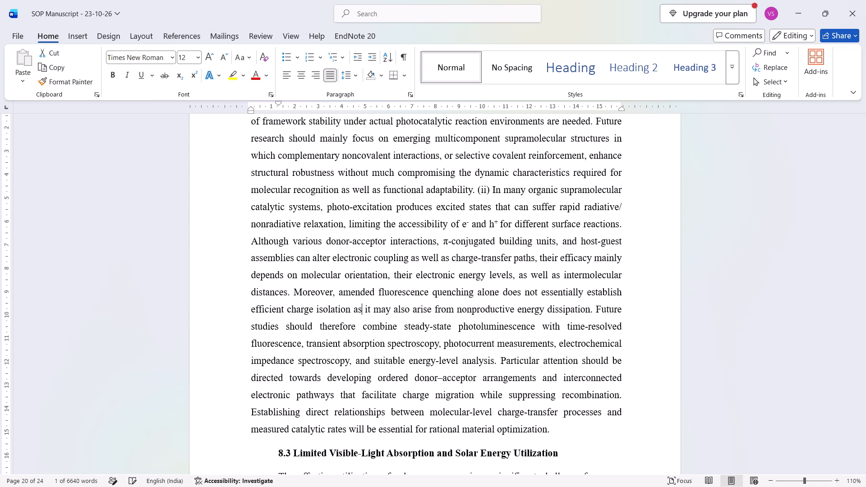
# Look for a synonym for "arise" before "from nonproductive energy dissipation".
pyautogui.moveTo(430, 306); pyautogui.dragTo(413, 309)
pyautogui.rightClick(420, 309)
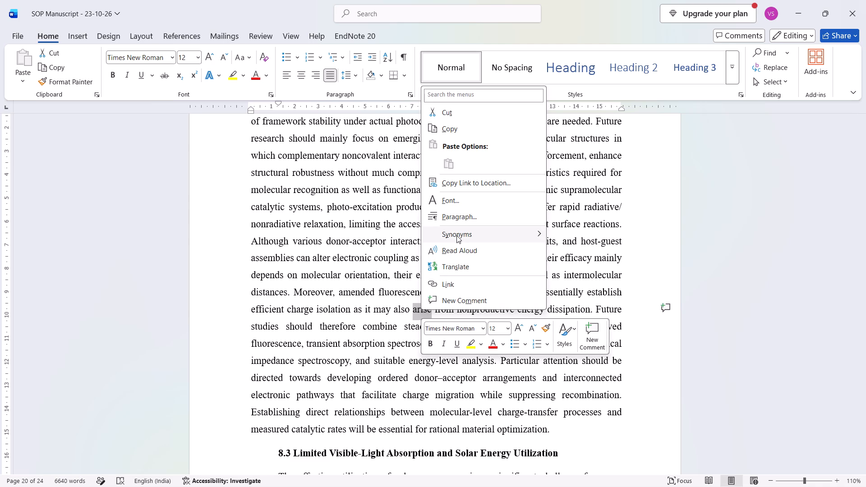
pyautogui.click(456, 235)
pyautogui.click(355, 377)
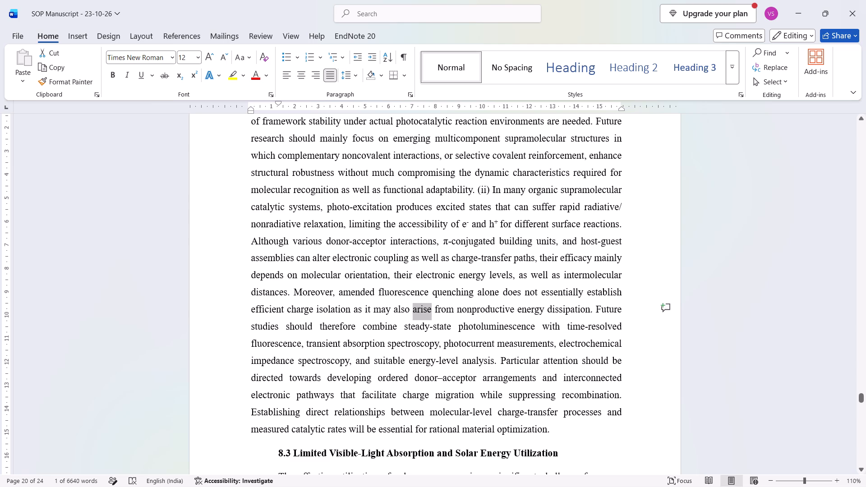
# In the following "Future" sentence, replace "studies" with "research" and "therefore" with "thus" before "combine steady-state photoluminescence".
pyautogui.click(276, 327)
pyautogui.click(276, 327)
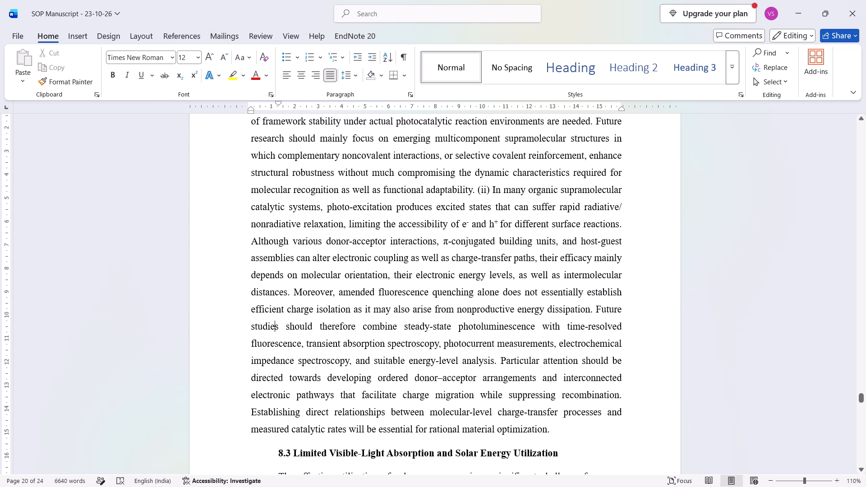
pyautogui.moveTo(283, 327); pyautogui.dragTo(251, 323)
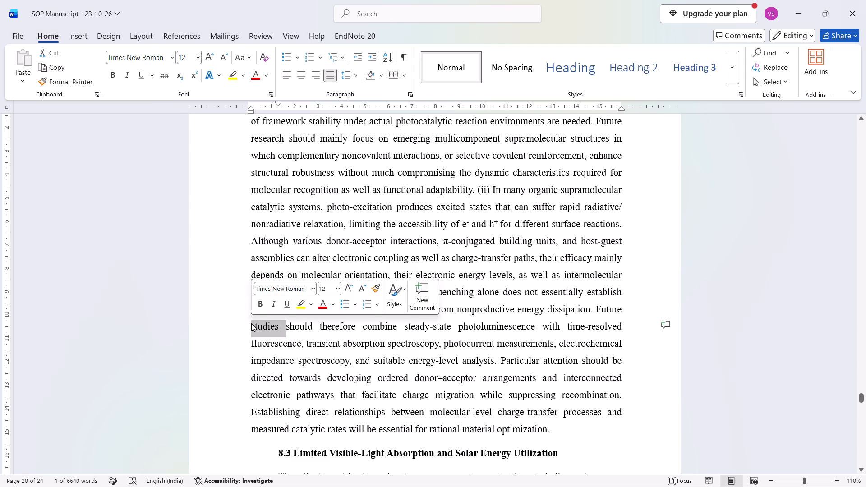
pyautogui.write('research')
pyautogui.press('space')
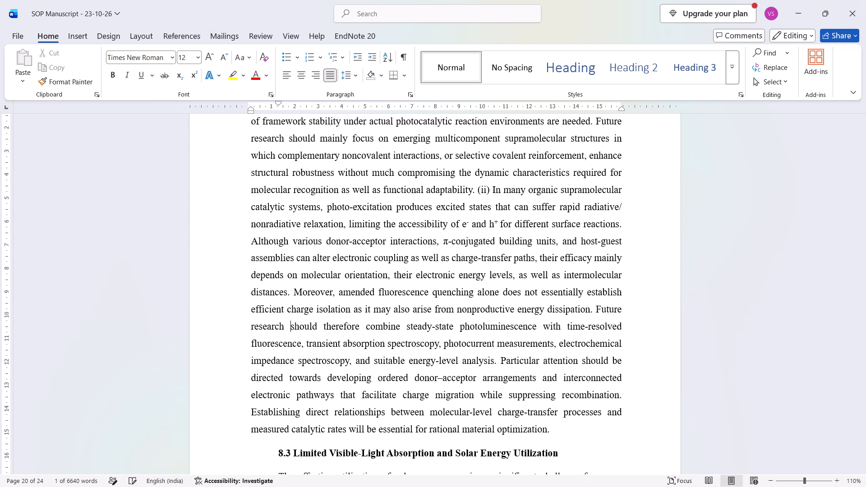
pyautogui.click(359, 326)
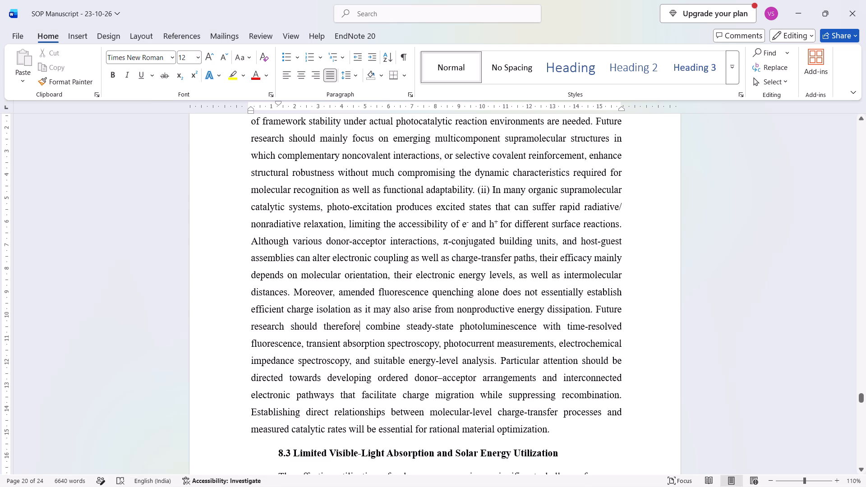
pyautogui.press('BackSpace')
pyautogui.press('BackSpace')
pyautogui.press('BackSpace')
pyautogui.press('BackSpace')
pyautogui.press('BackSpace')
pyautogui.press('BackSpace')
pyautogui.press('BackSpace')
pyautogui.write('us')
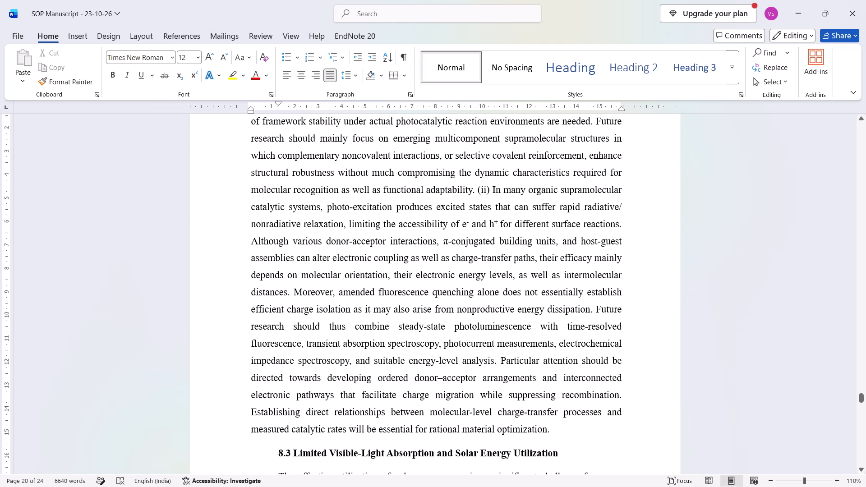
# Delete the sentence beginning "Establishing direct relationships between molecular-level charge-transfer processes" at the end of the paragraph above heading 8.3.
pyautogui.scroll(-2, 508, 327)
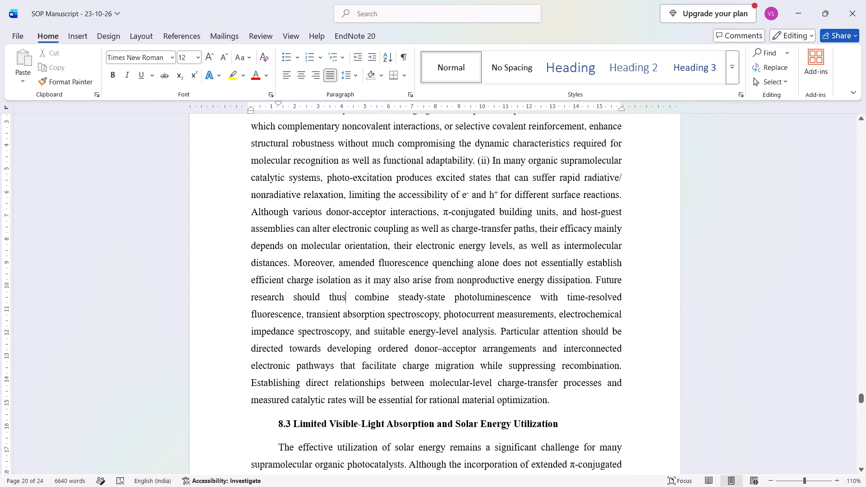
pyautogui.scroll(-1, 508, 327)
pyautogui.moveTo(502, 329); pyautogui.dragTo(512, 351)
pyautogui.moveTo(557, 405); pyautogui.dragTo(258, 383)
pyautogui.press('BackSpace')
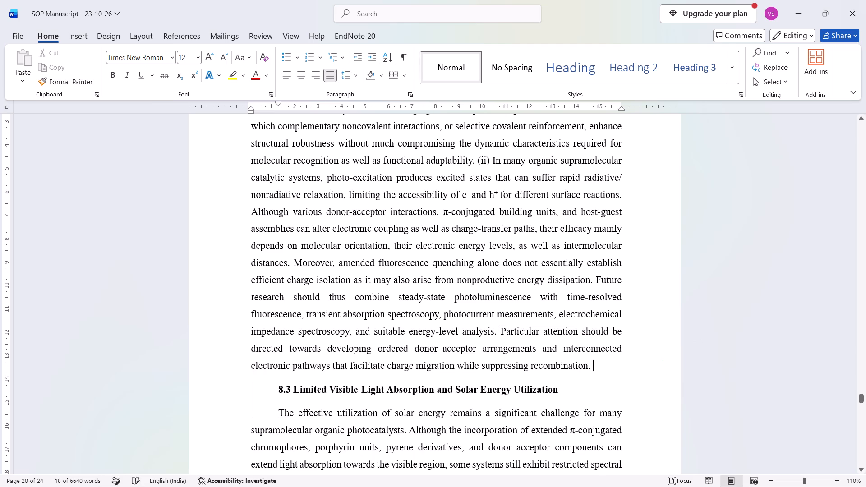
# Abbreviate "photoluminescence" to "PL" after "steady-state" in the "Future research should thus combine" sentence.
pyautogui.scroll(3, 258, 383)
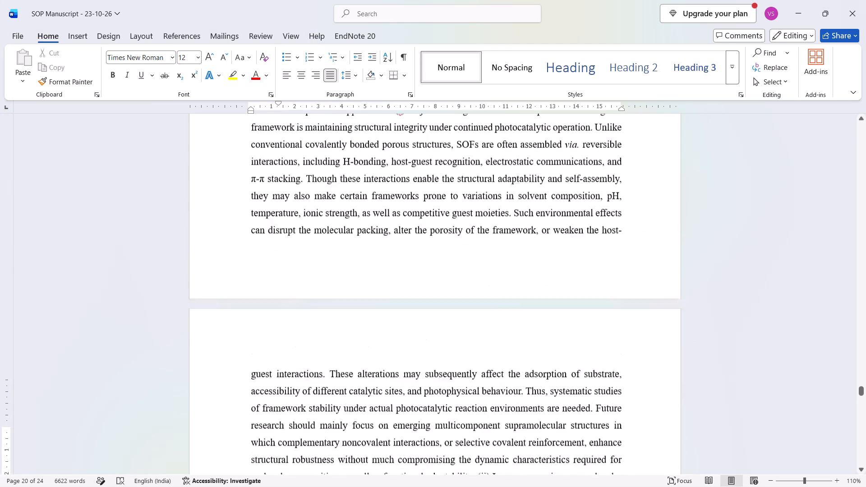
pyautogui.scroll(1, 258, 383)
pyautogui.scroll(-2, 258, 383)
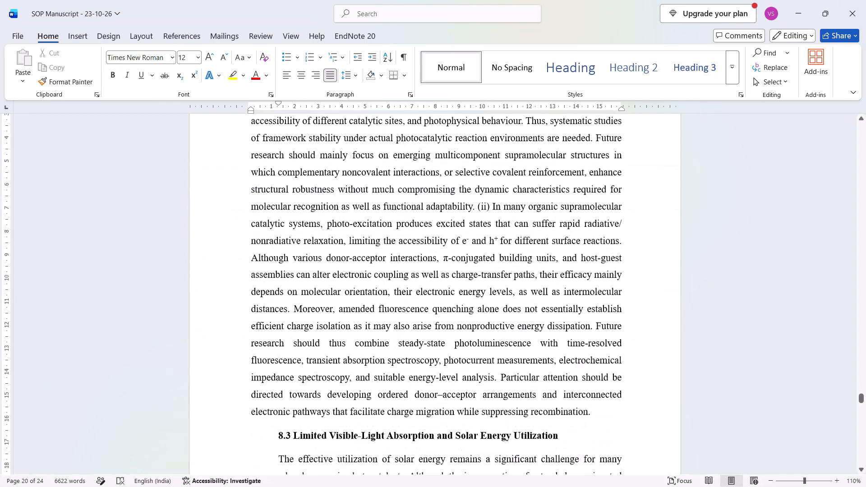
pyautogui.scroll(-2, 258, 383)
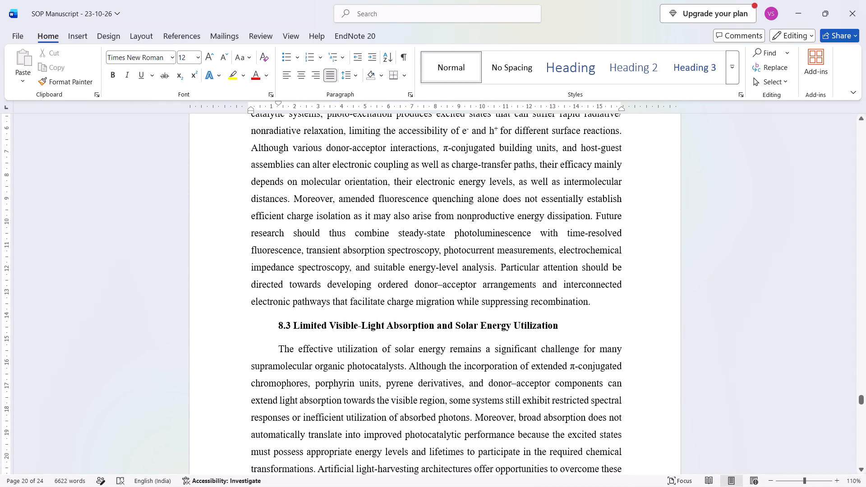
pyautogui.moveTo(532, 233); pyautogui.dragTo(530, 233)
pyautogui.moveTo(530, 233); pyautogui.dragTo(452, 231)
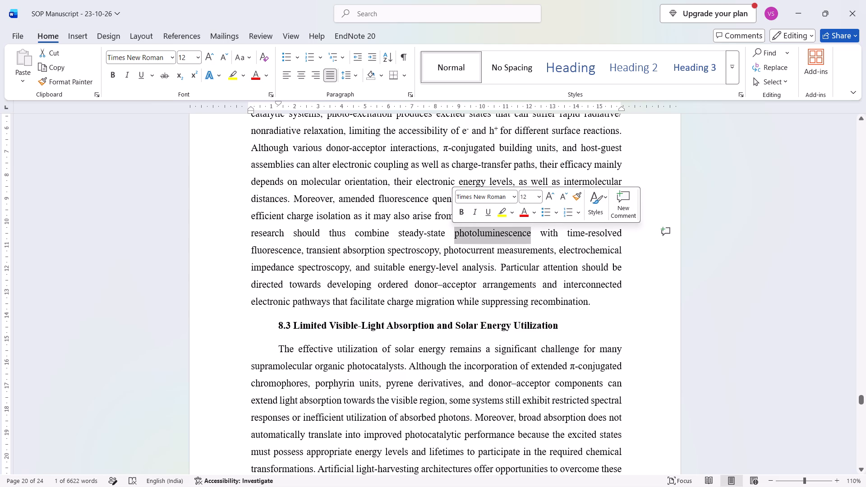
pyautogui.write('PL')
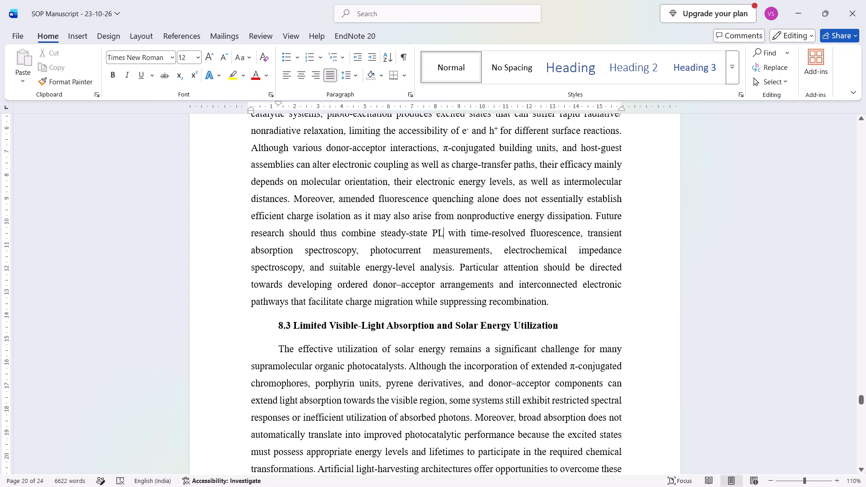
# Replace "measurements" with "studies" after "photocurrent" and abbreviate "electrochemical impedance spectroscopy" to "EIS" in the same sentence.
pyautogui.moveTo(489, 250); pyautogui.dragTo(436, 250)
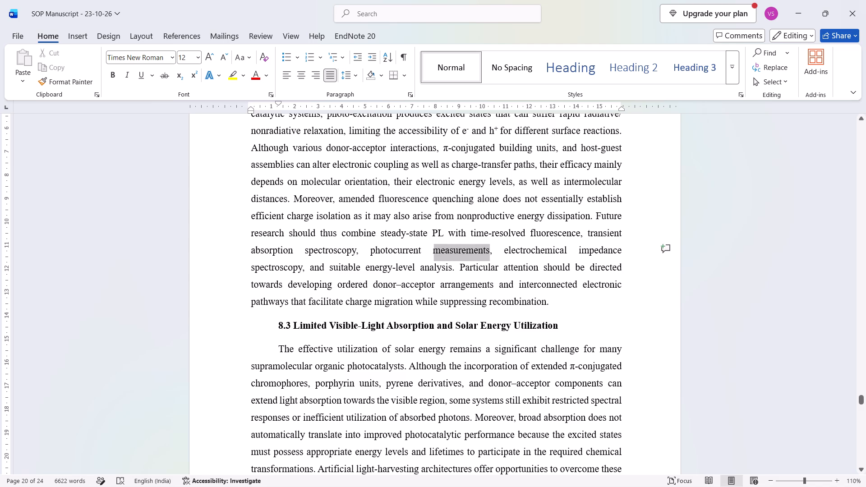
pyautogui.moveTo(436, 250); pyautogui.dragTo(433, 252)
pyautogui.write('studies')
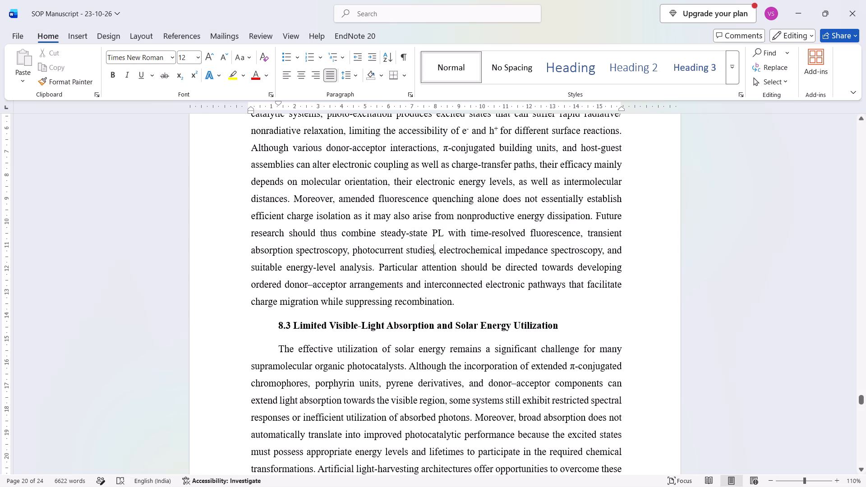
pyautogui.moveTo(602, 253); pyautogui.dragTo(473, 253)
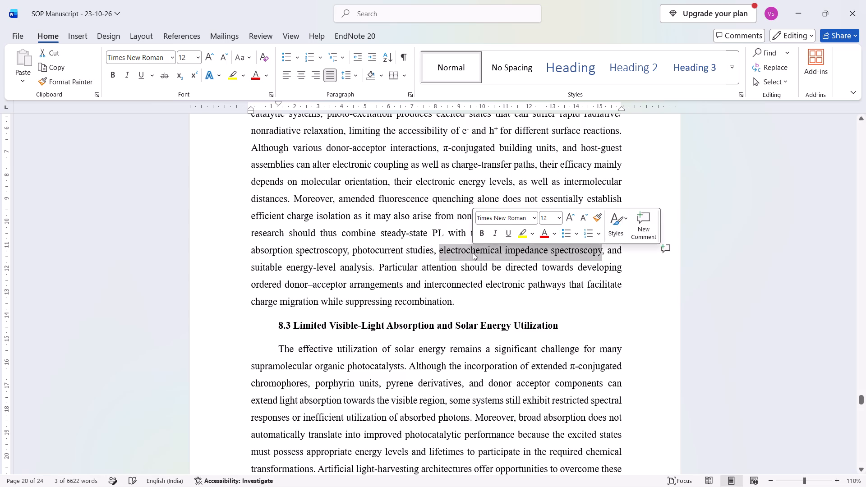
pyautogui.write('EIS')
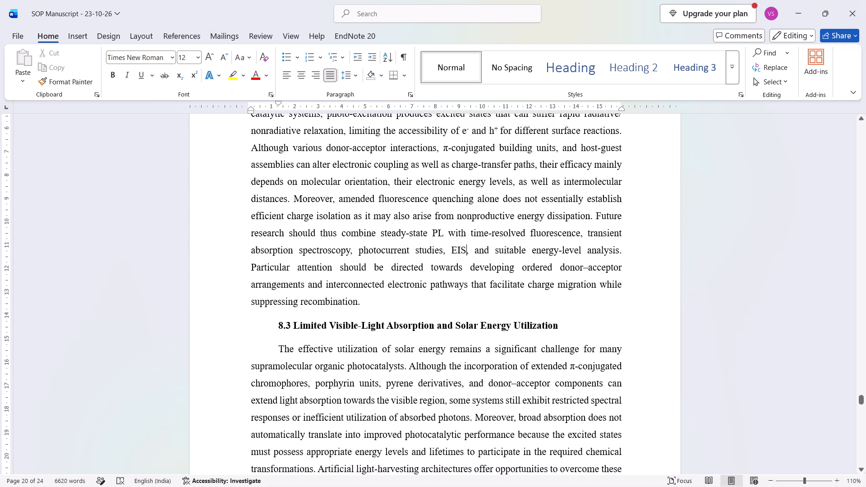
# Replace "analysis" after "suitable energy-level" with the synonym "study" and make it plural as "studies".
pyautogui.moveTo(618, 249); pyautogui.dragTo(588, 250)
pyautogui.rightClick(592, 251)
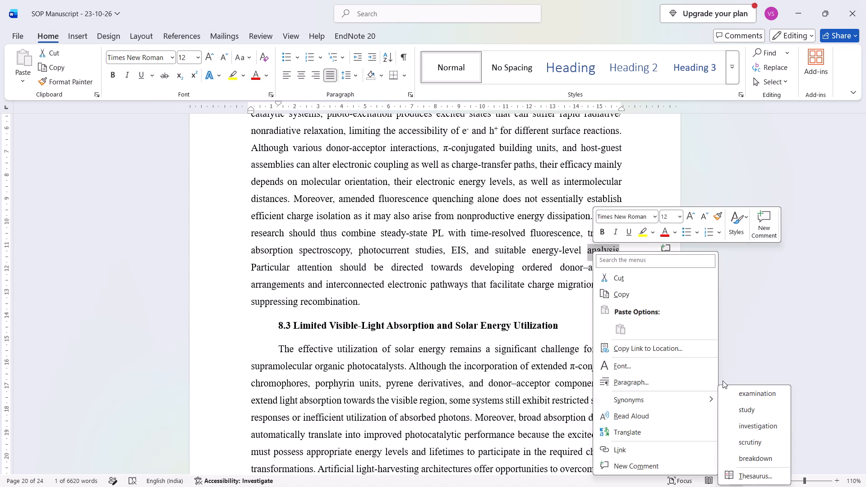
pyautogui.click(755, 407)
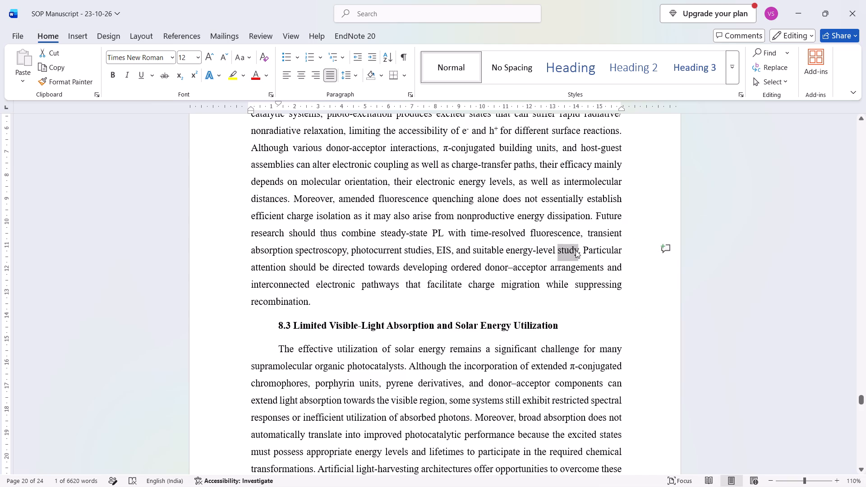
pyautogui.click(576, 250)
pyautogui.press('Right')
pyautogui.press('BackSpace')
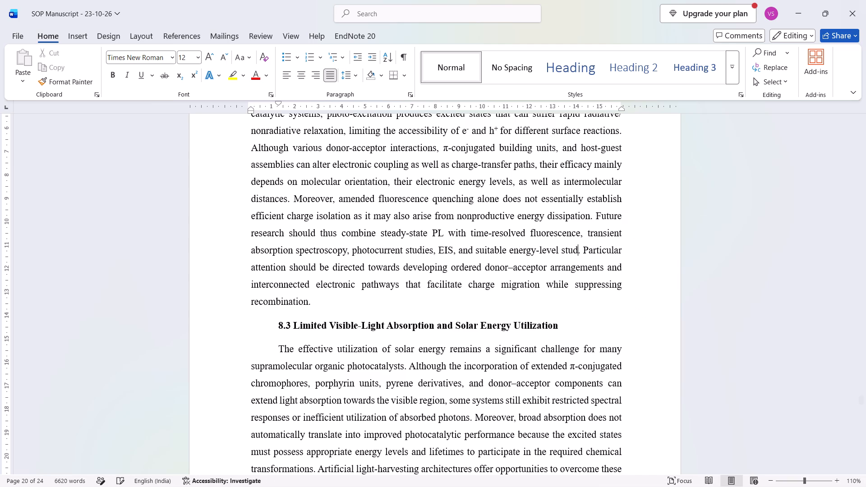
pyautogui.write('ies')
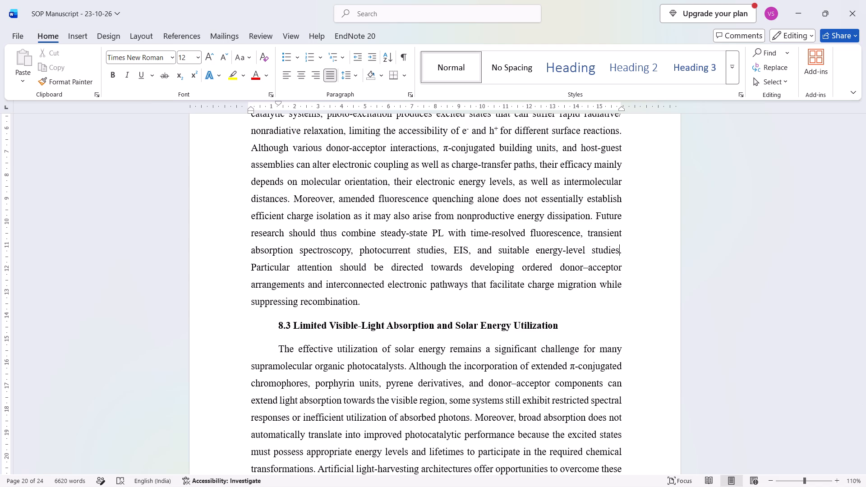